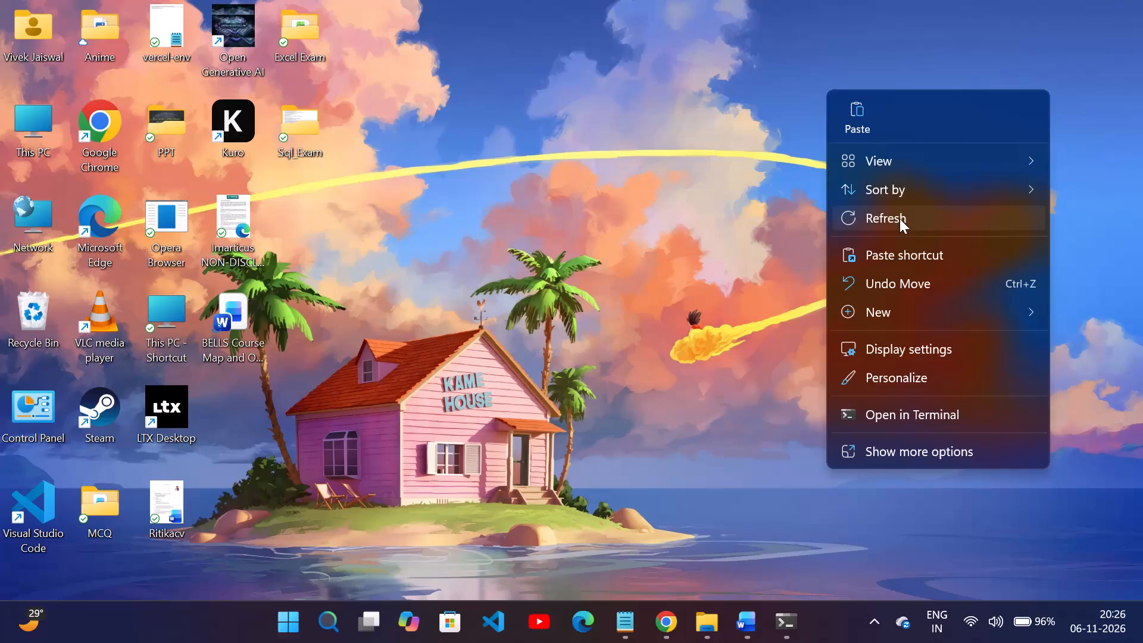
Refresh the desktop.
click(899, 219)
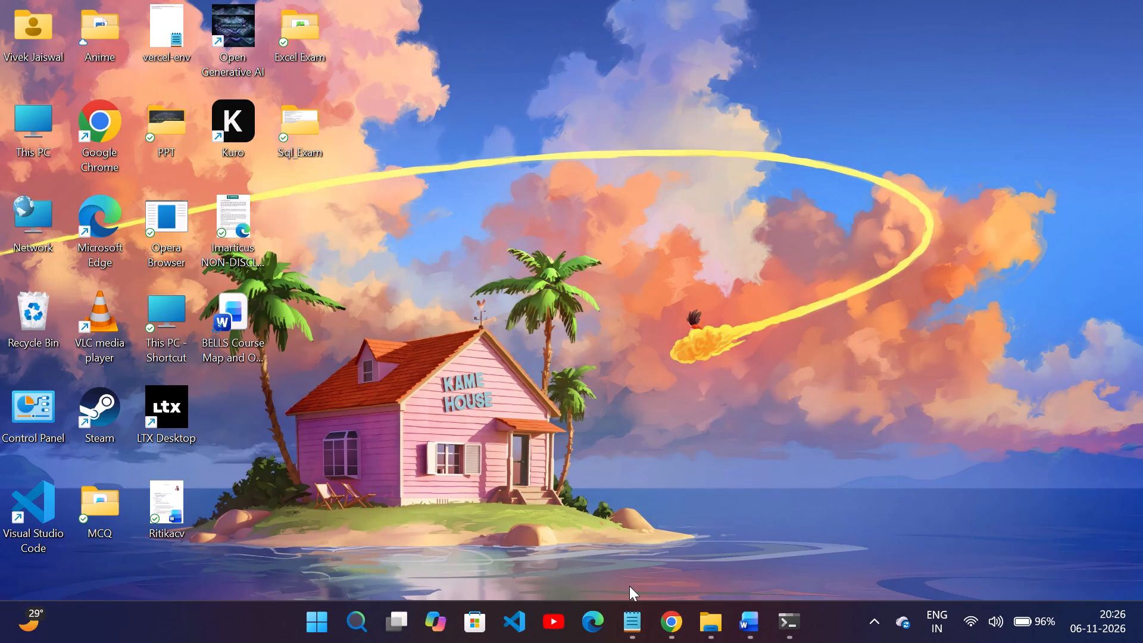
Switch to the File Explorer window showing the Downloads folder.
click(698, 625)
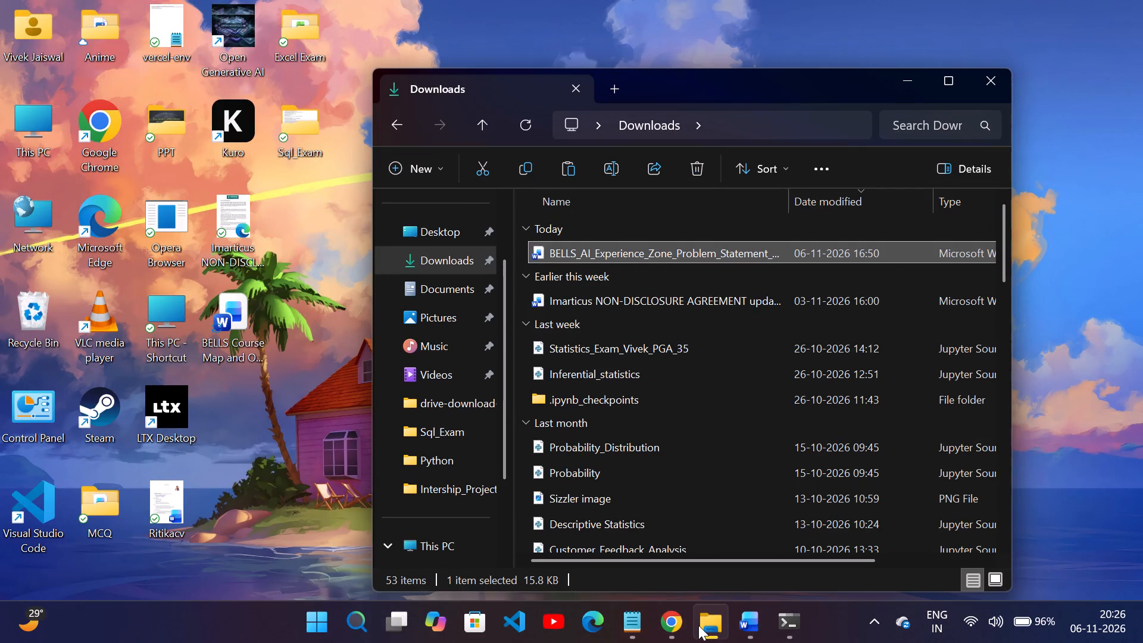
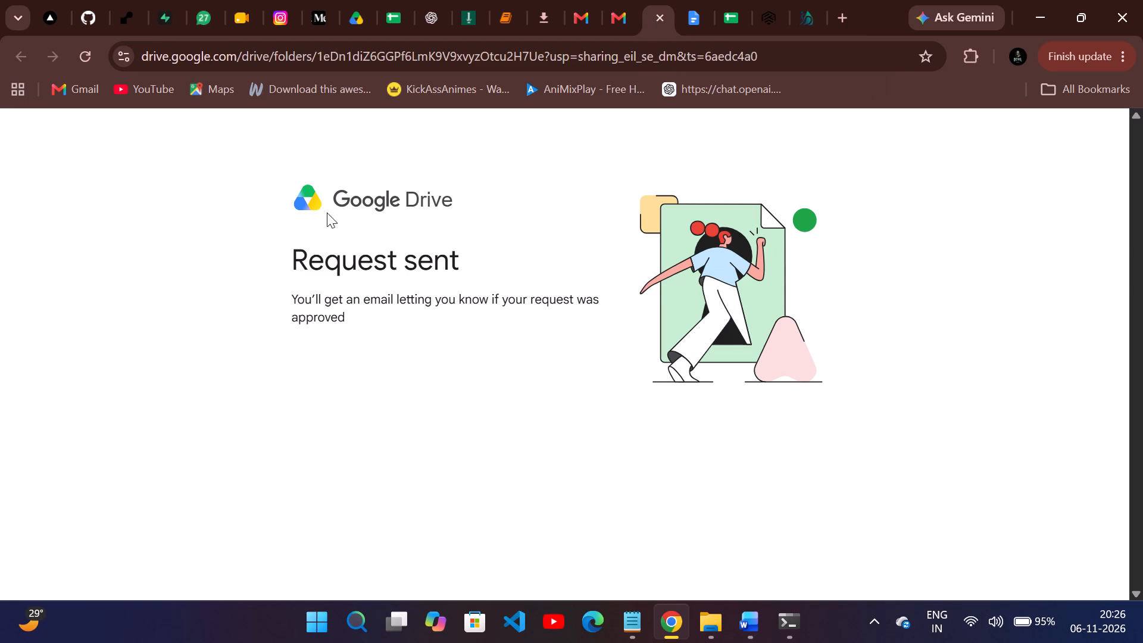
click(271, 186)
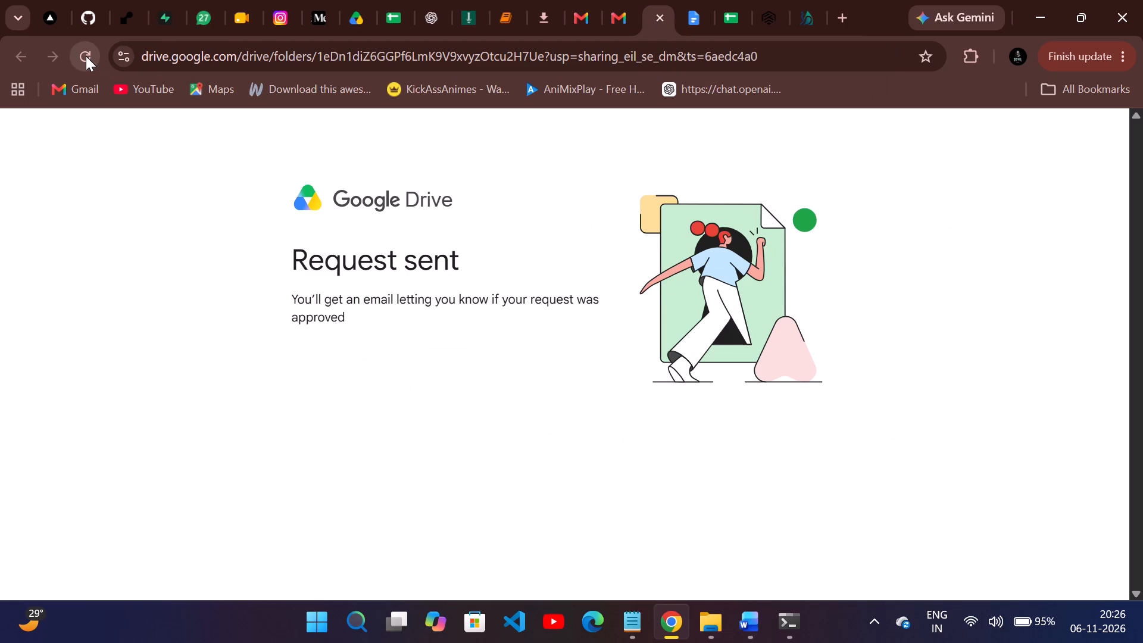
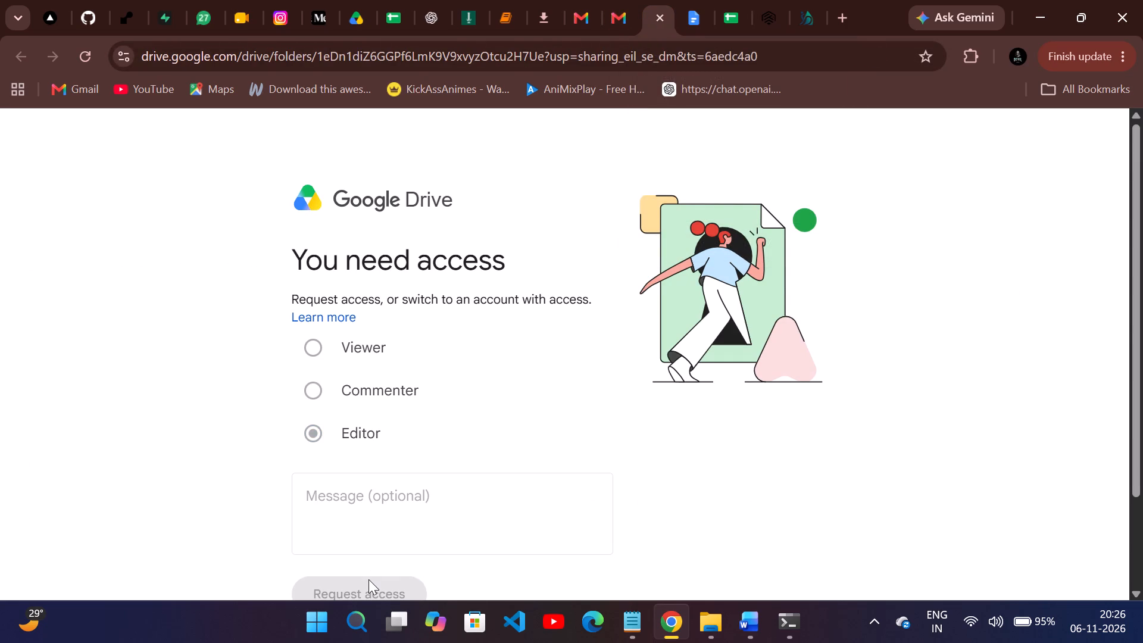
Relaunch Chrome to finish installing its pending update.
scroll(368, 579, down, 5)
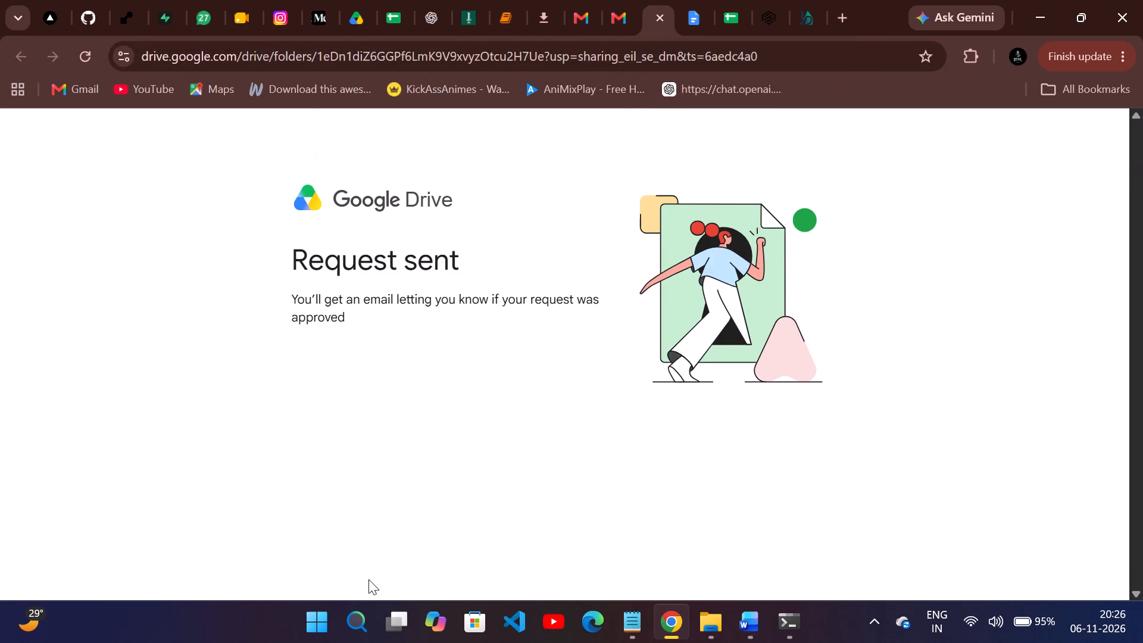
click(1072, 56)
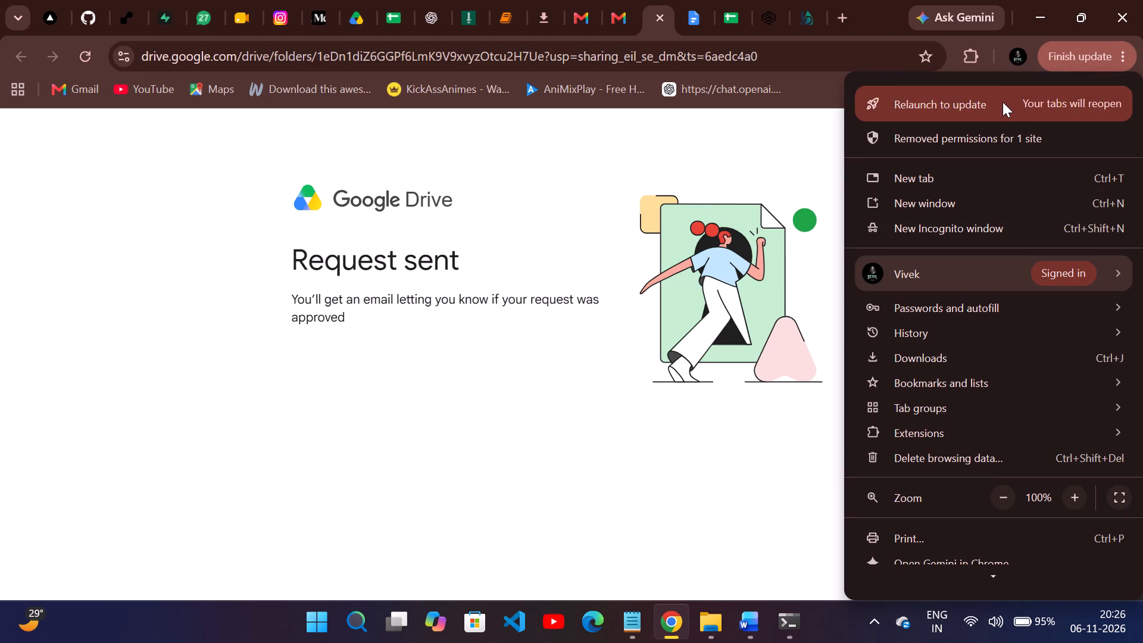
click(1003, 102)
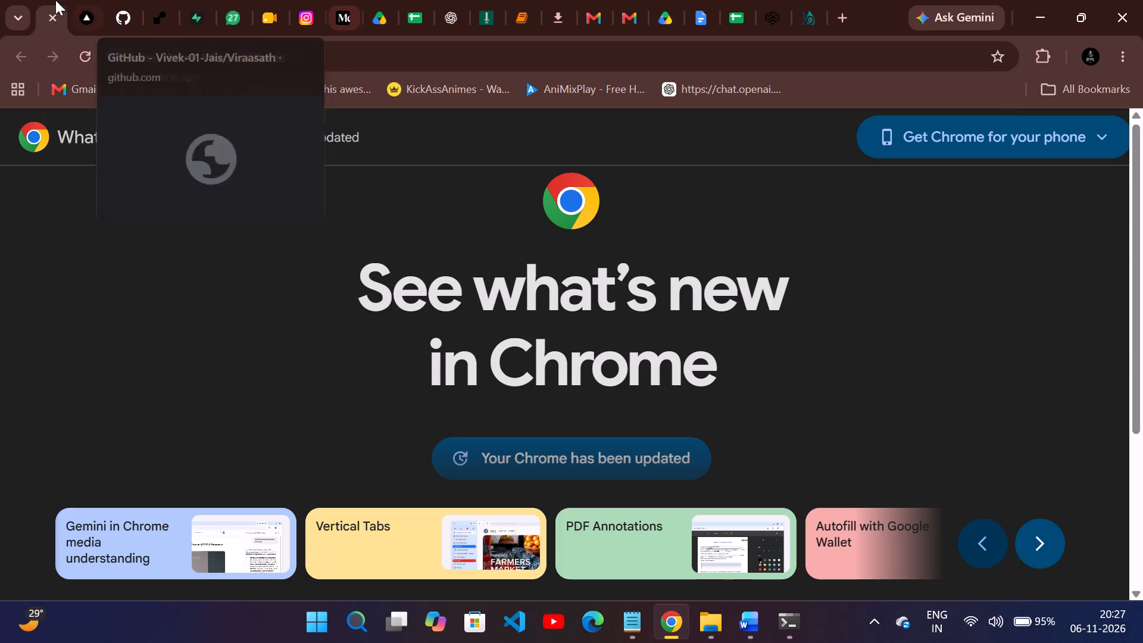
Close the Chrome update page and open the Intern_Daily_Updates spreadsheet.
click(52, 17)
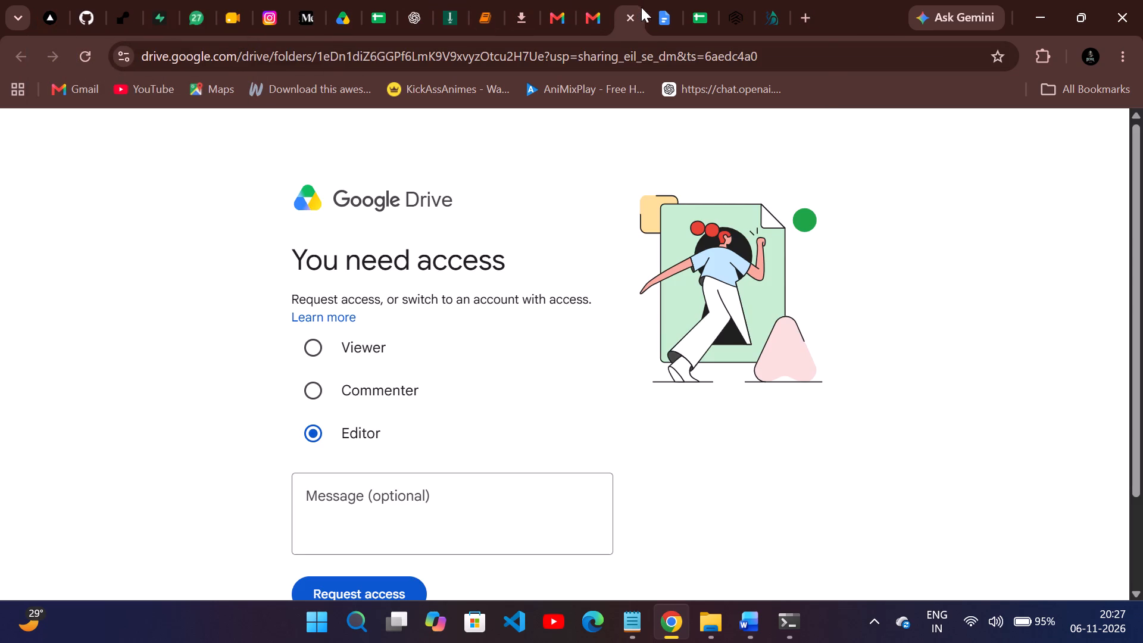
click(691, 7)
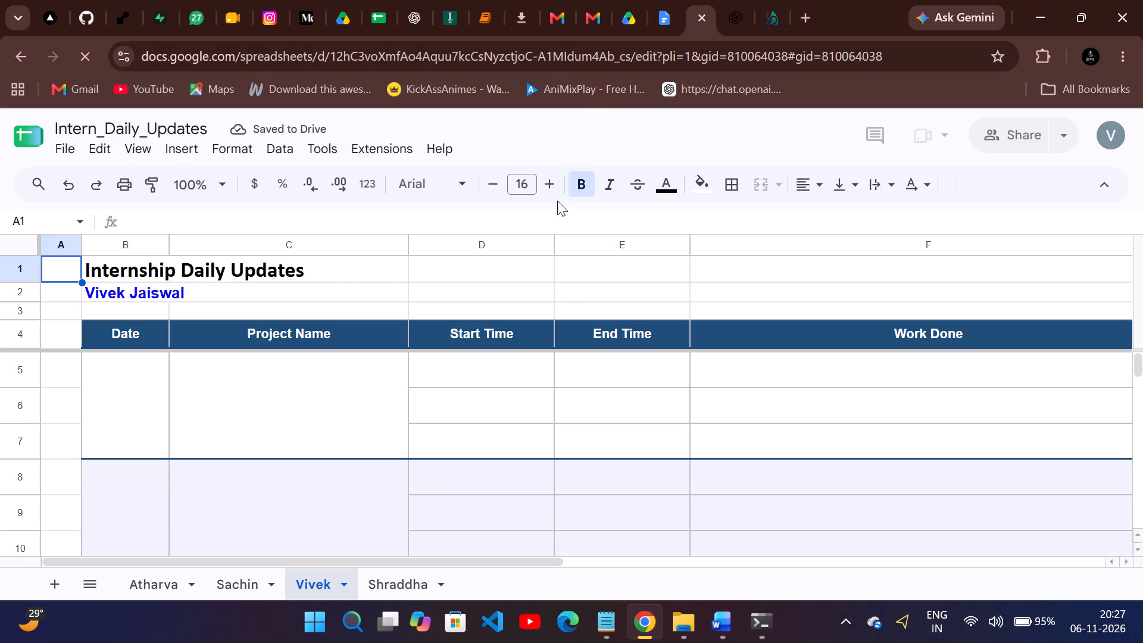
Look through the Shraddha, Vivek, Sachin and Atharva sheets to compare their daily update tables.
click(415, 590)
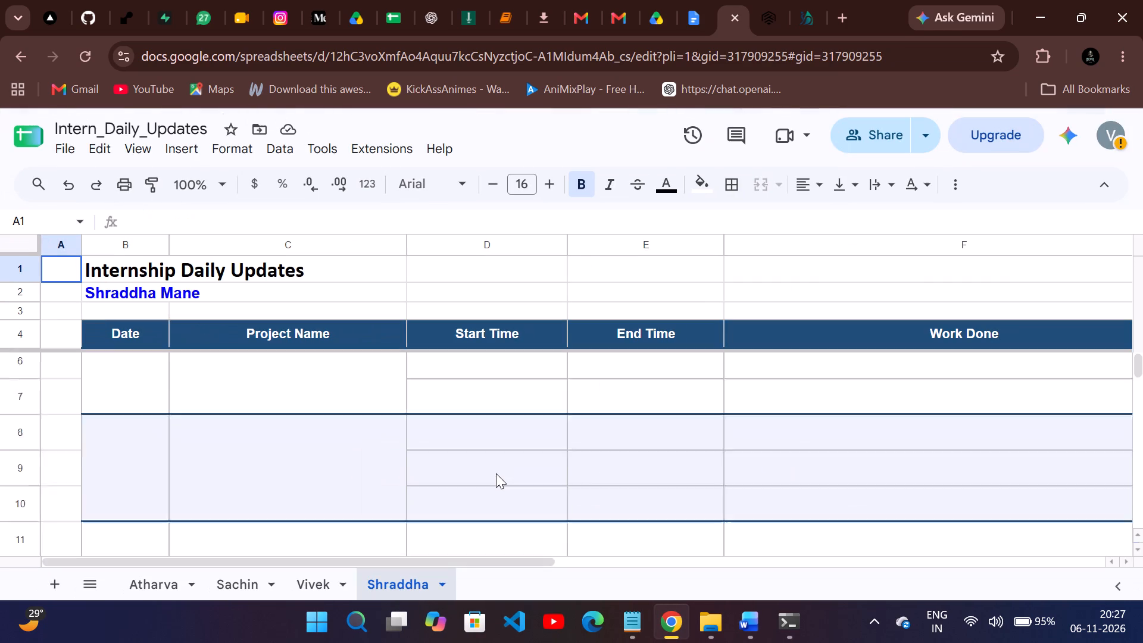
scroll(496, 473, up, 4)
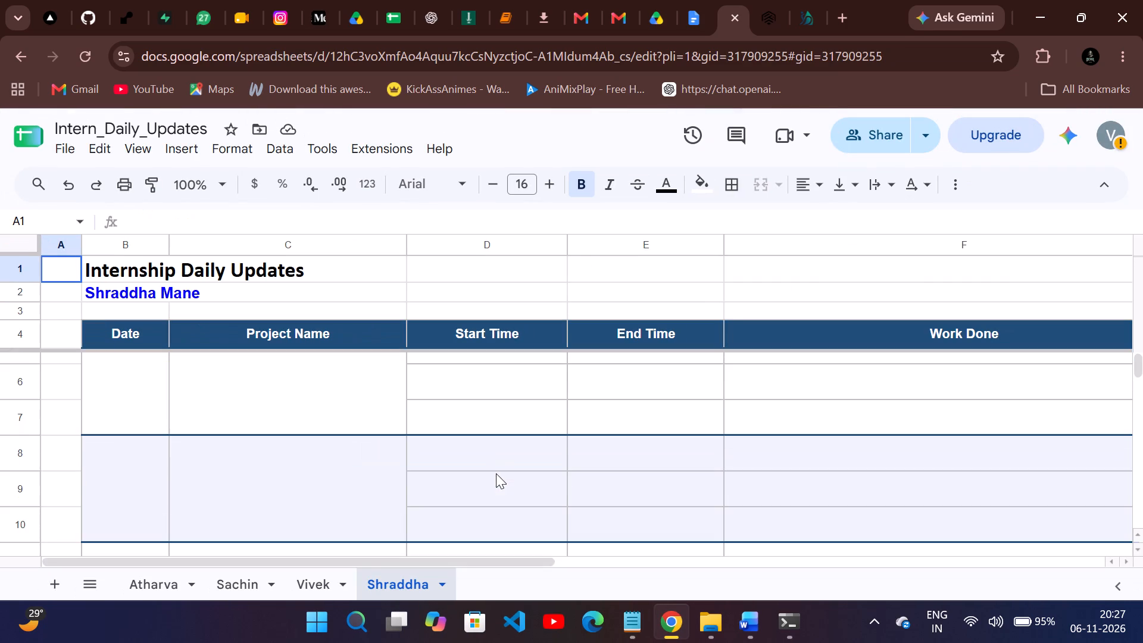
click(323, 582)
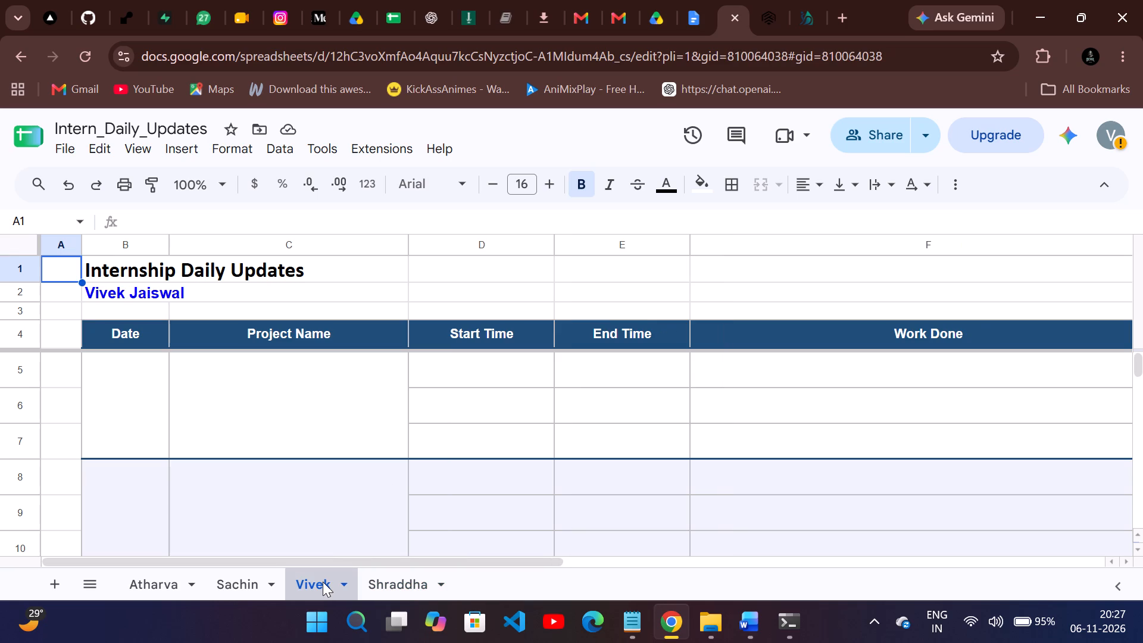
click(254, 586)
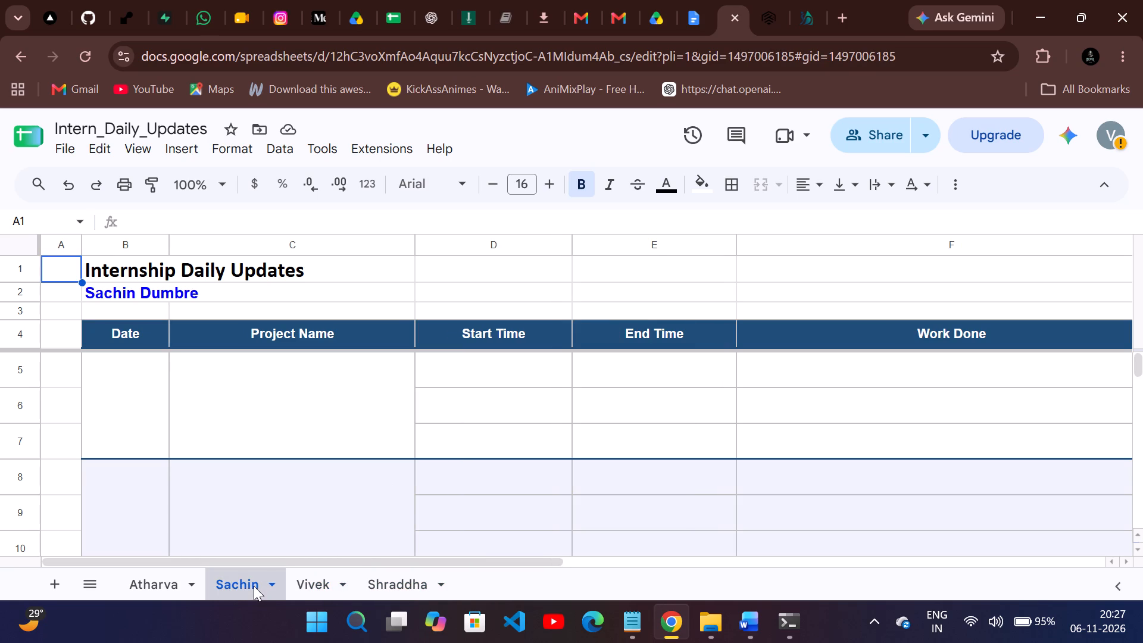
click(172, 579)
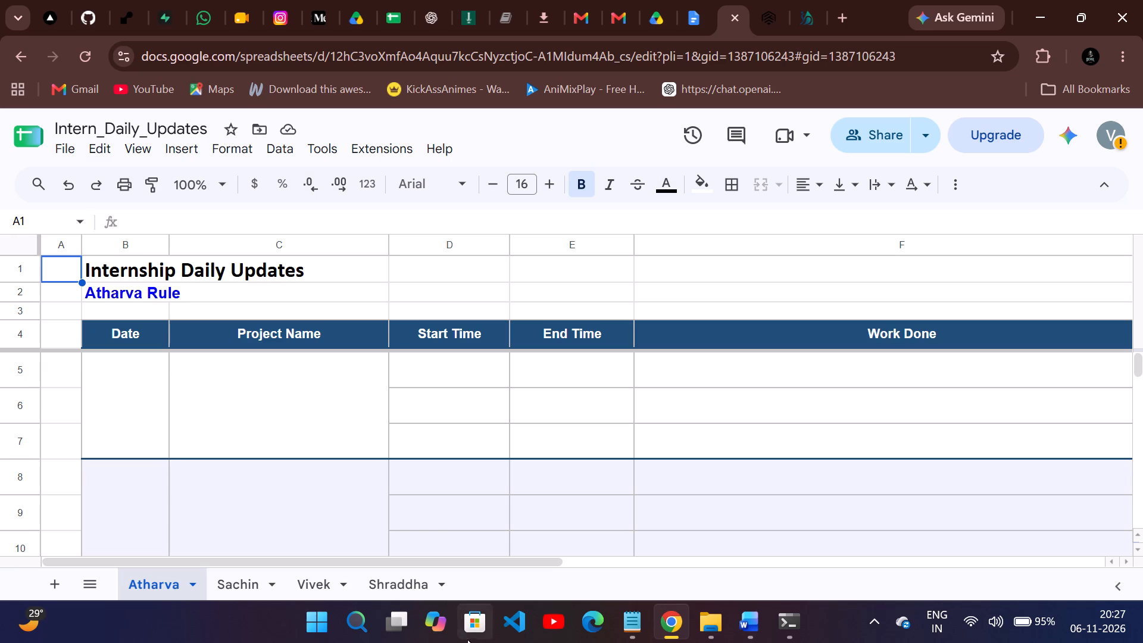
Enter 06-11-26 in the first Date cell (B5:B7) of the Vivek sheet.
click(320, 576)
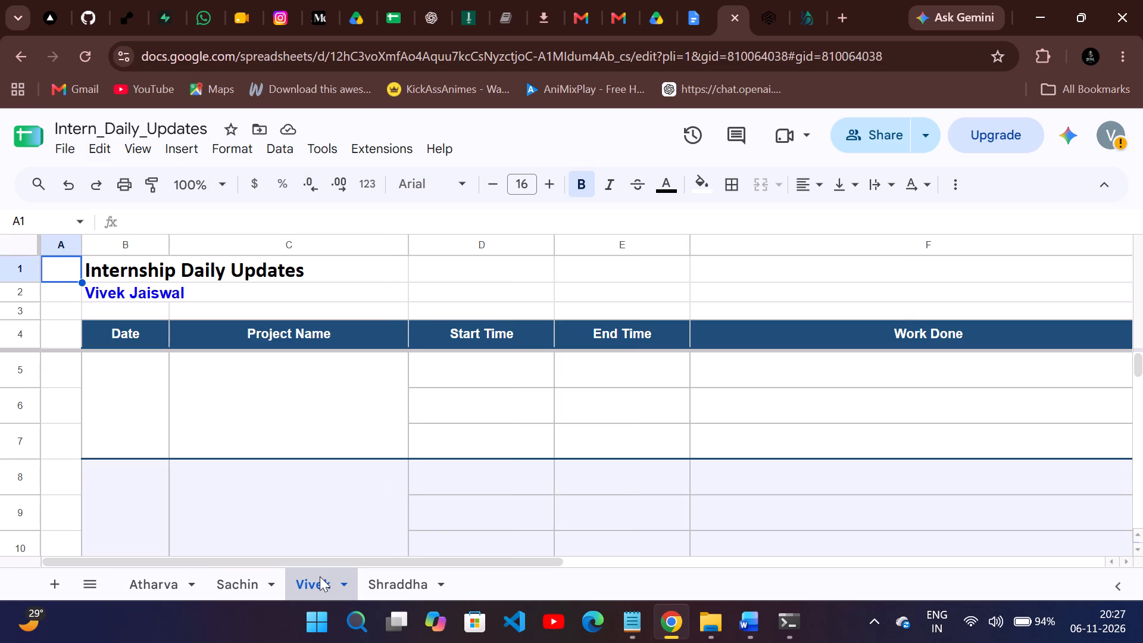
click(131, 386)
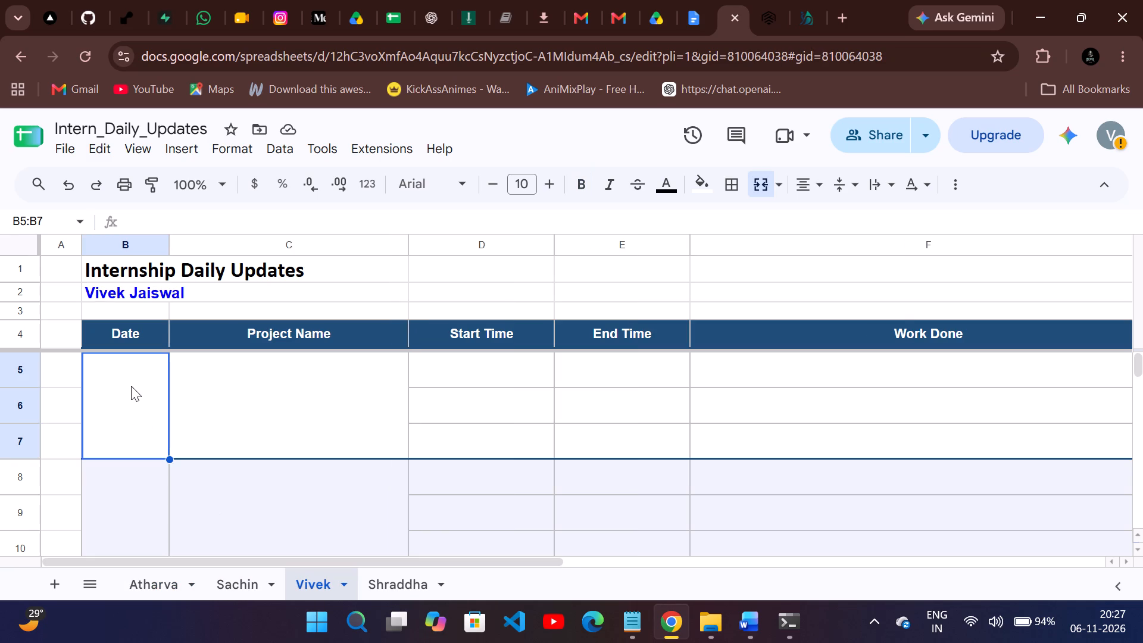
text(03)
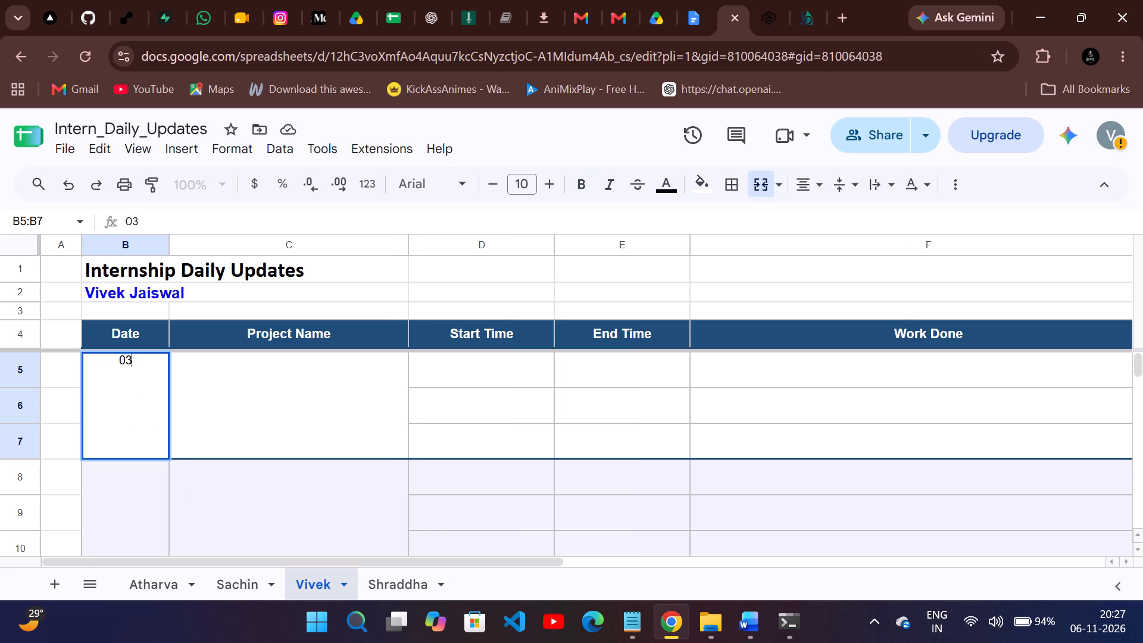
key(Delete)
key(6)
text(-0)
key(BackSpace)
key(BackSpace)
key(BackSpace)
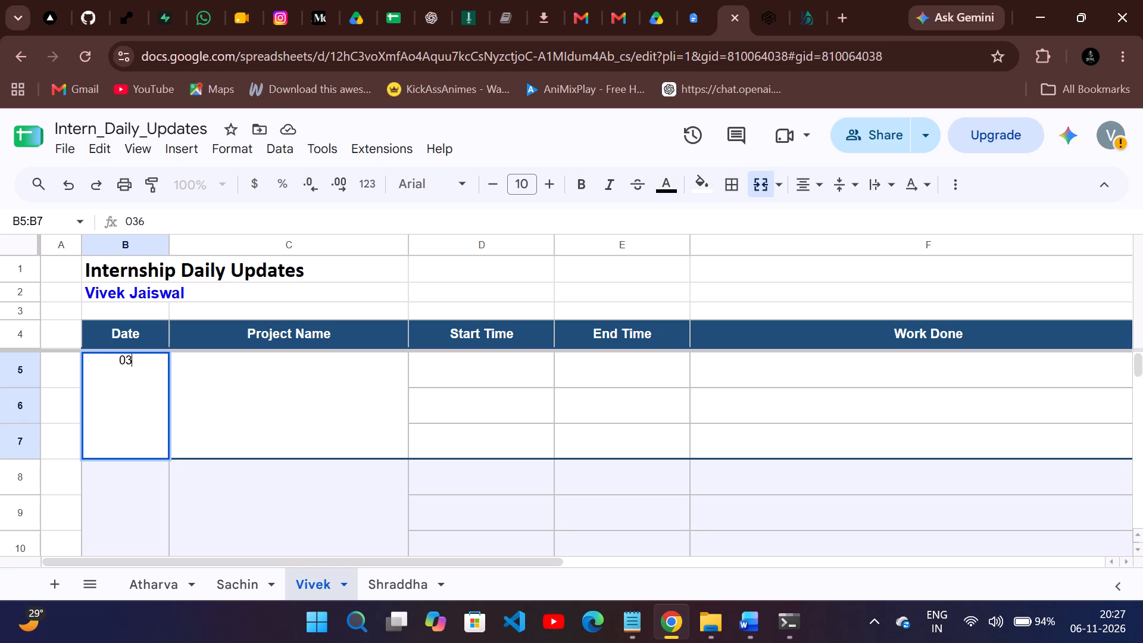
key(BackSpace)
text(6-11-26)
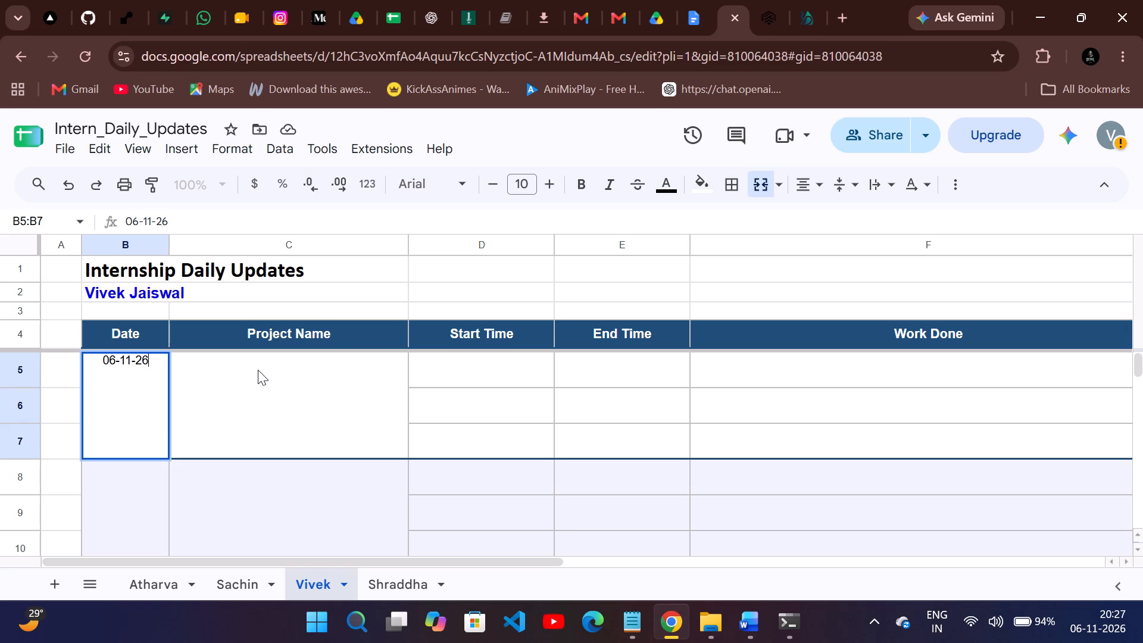
Enter "bells Ai Experience Zone" in the first Project Name cell, consulting the terminal session for the project's title.
click(258, 370)
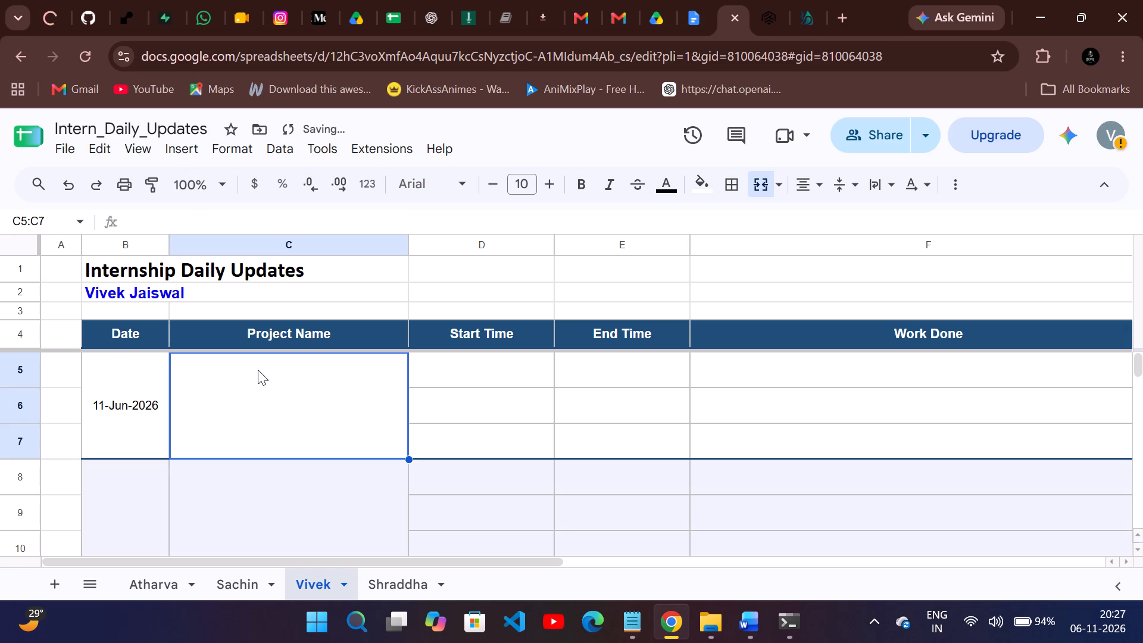
text(bells)
key(space)
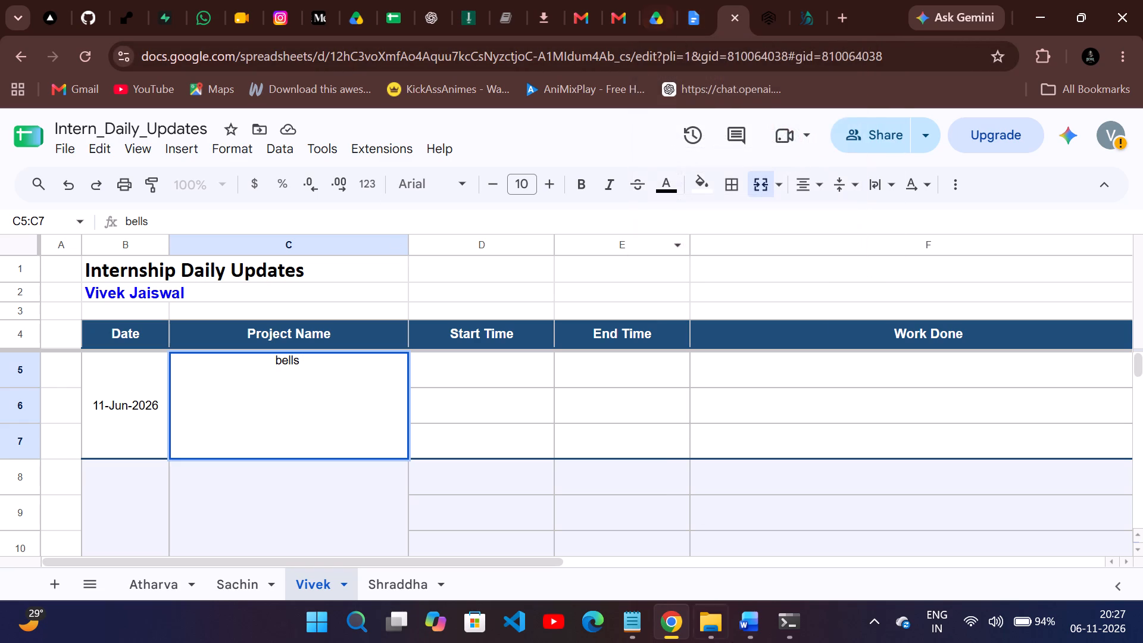
click(795, 621)
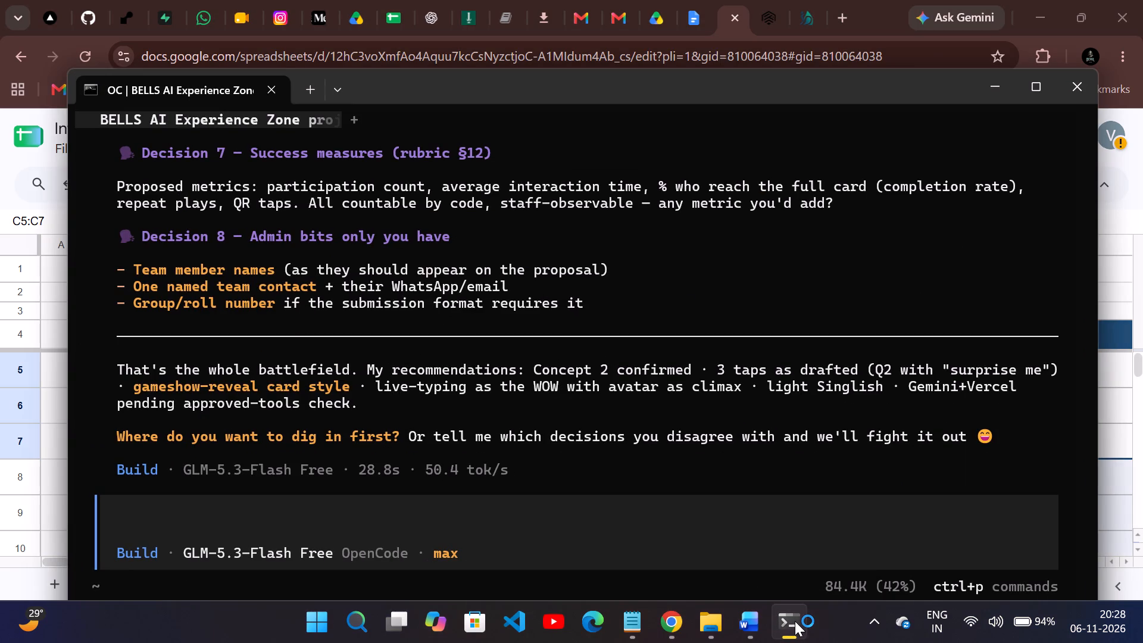
drag(795, 621, 333, 543)
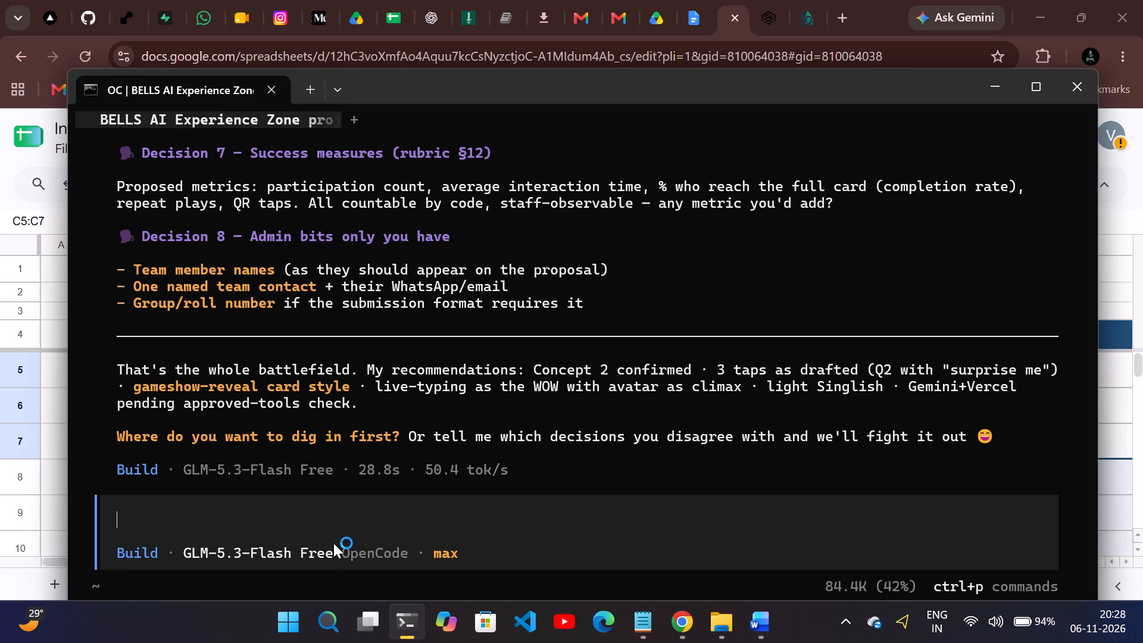
drag(407, 624, 825, 636)
click(38, 377)
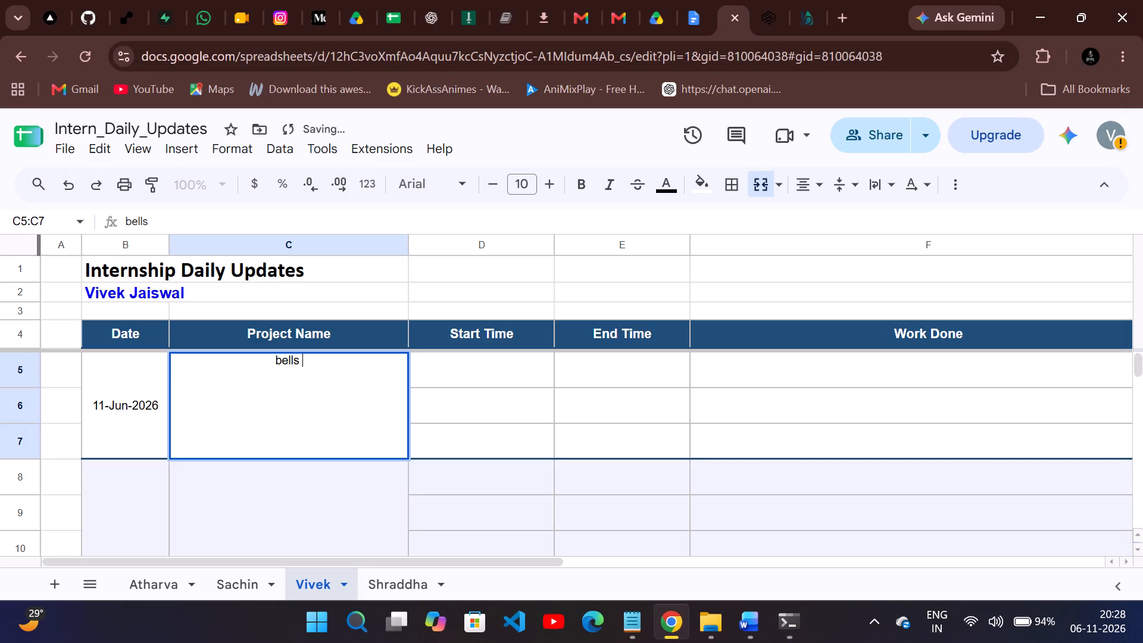
click(333, 364)
text(Ai)
key(space)
text(Exp)
text(erience)
key(space)
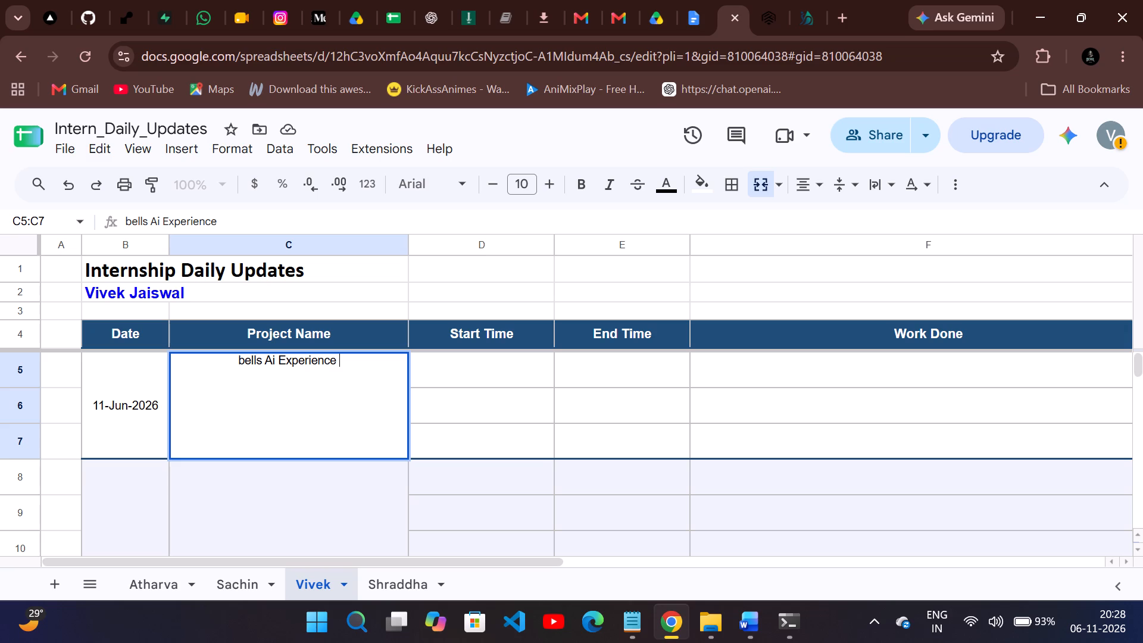
text(Zone)
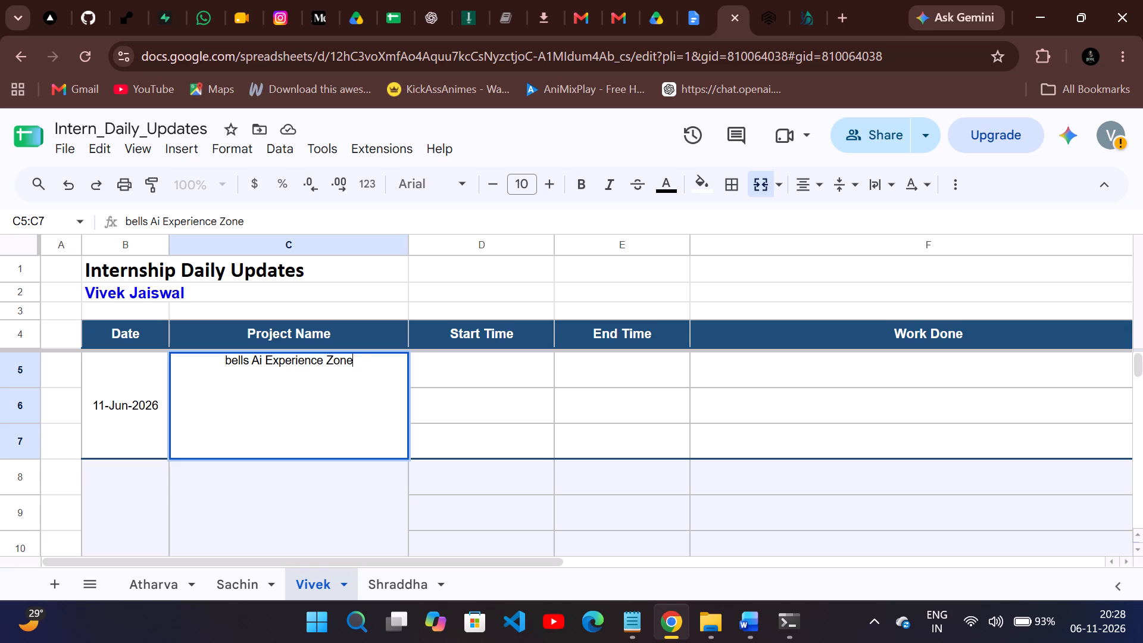
Capitalise the first letter of the project name to read "Bells Ai Experience Zone" and check it against the terminal title.
click(234, 358)
key(BackSpace)
key(shift+b)
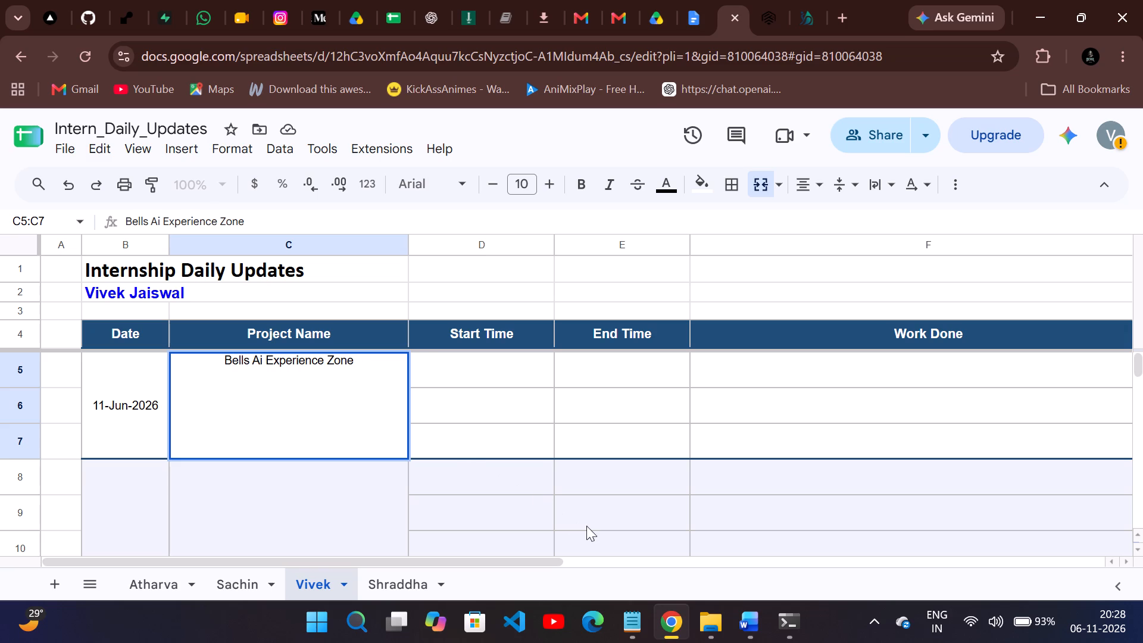
click(793, 623)
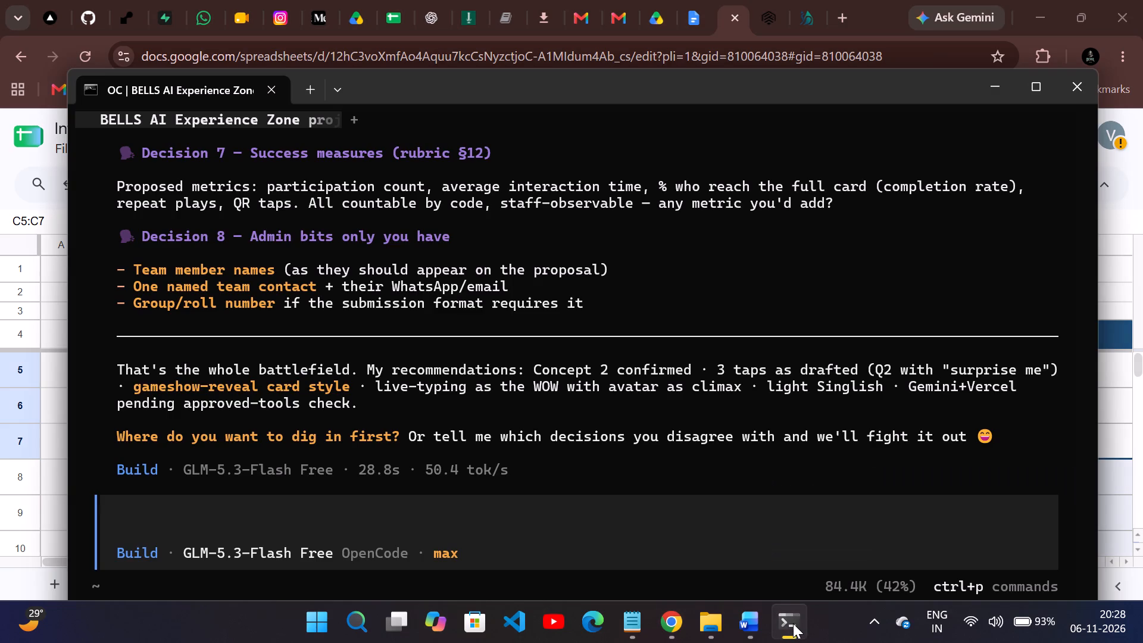
click(46, 310)
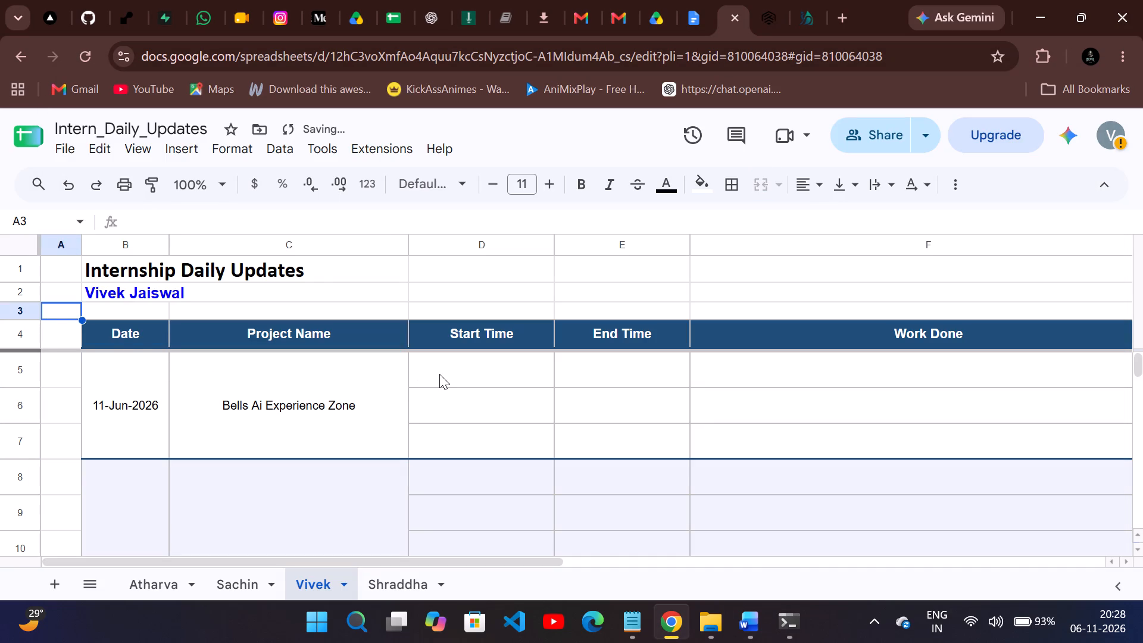
Set the date of the Bells Ai Experience Zone entry to 05-Jun-2026.
click(439, 374)
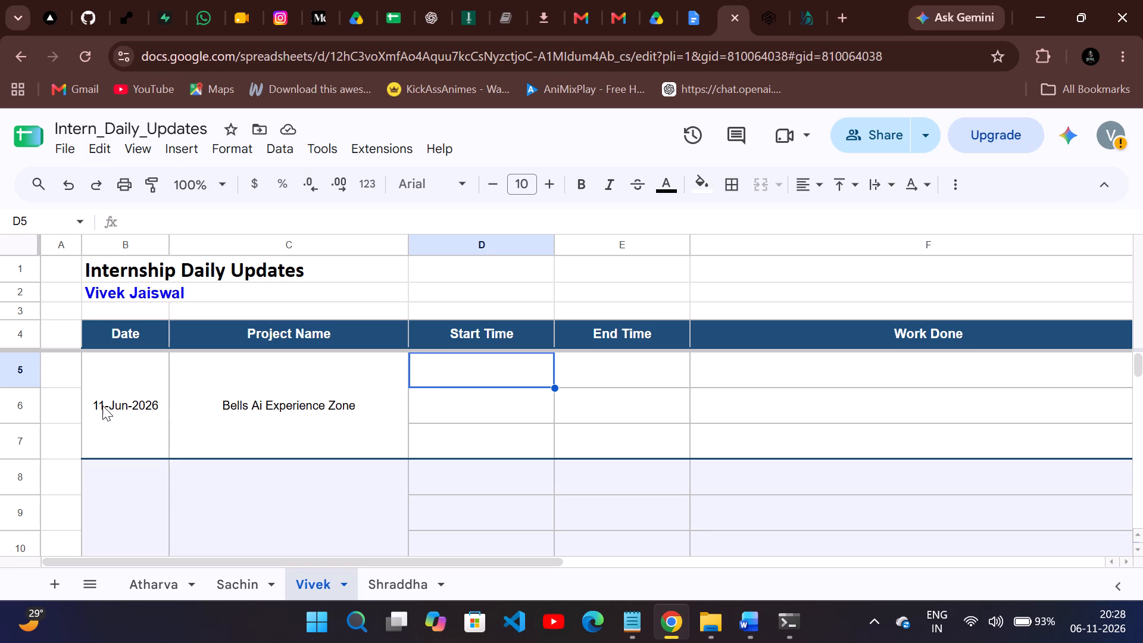
scroll(123, 405, right, 2)
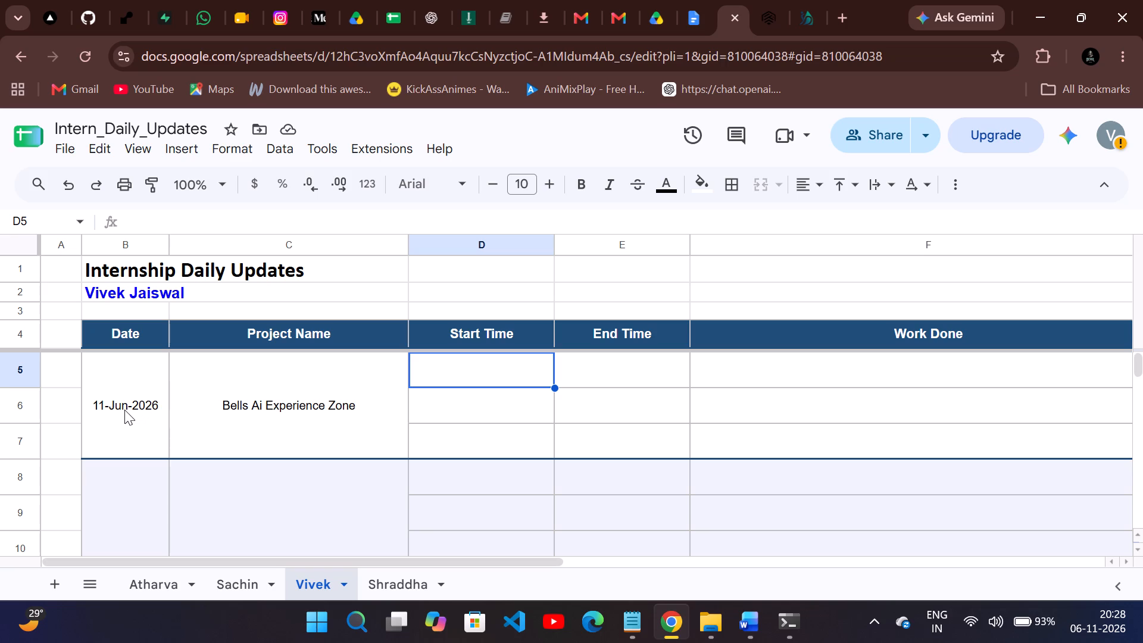
click(127, 408)
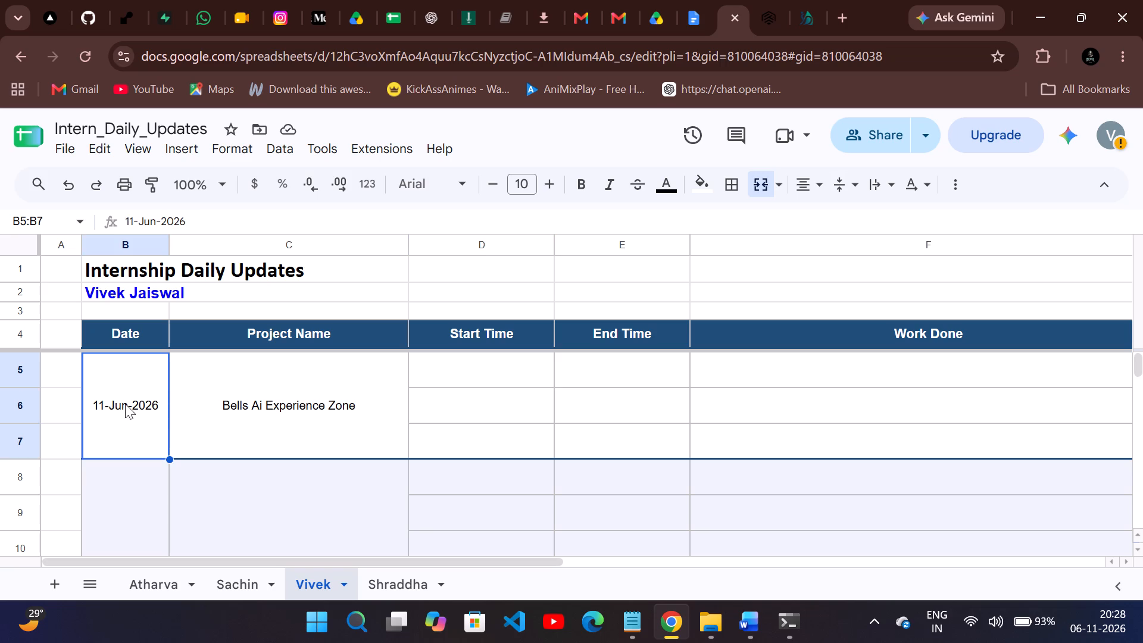
click(132, 403)
double_click(132, 403)
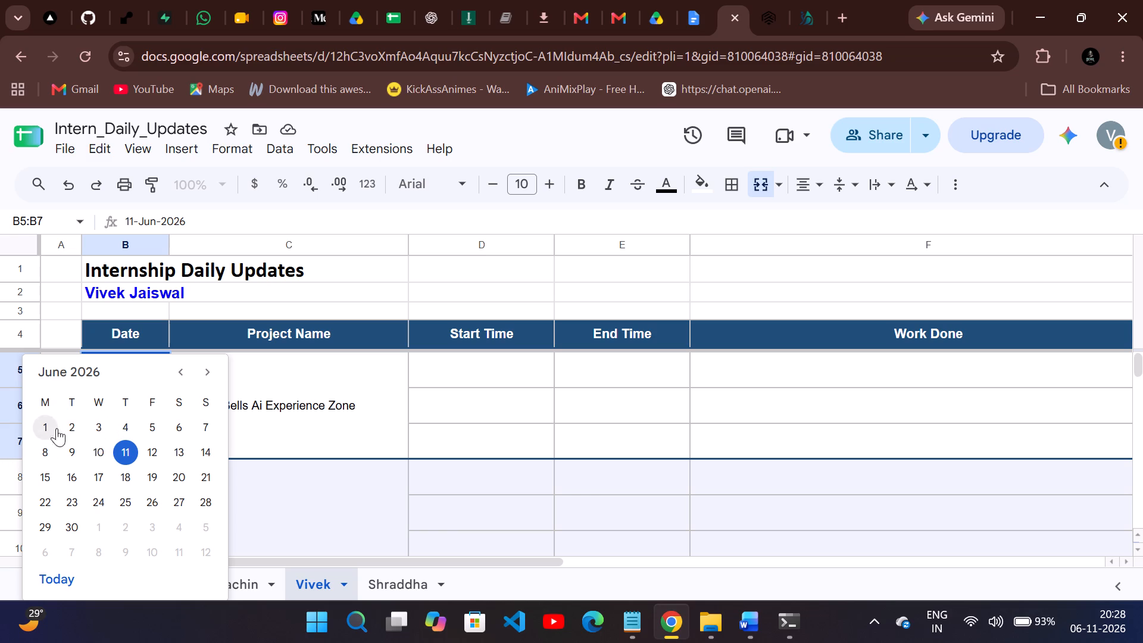
click(149, 424)
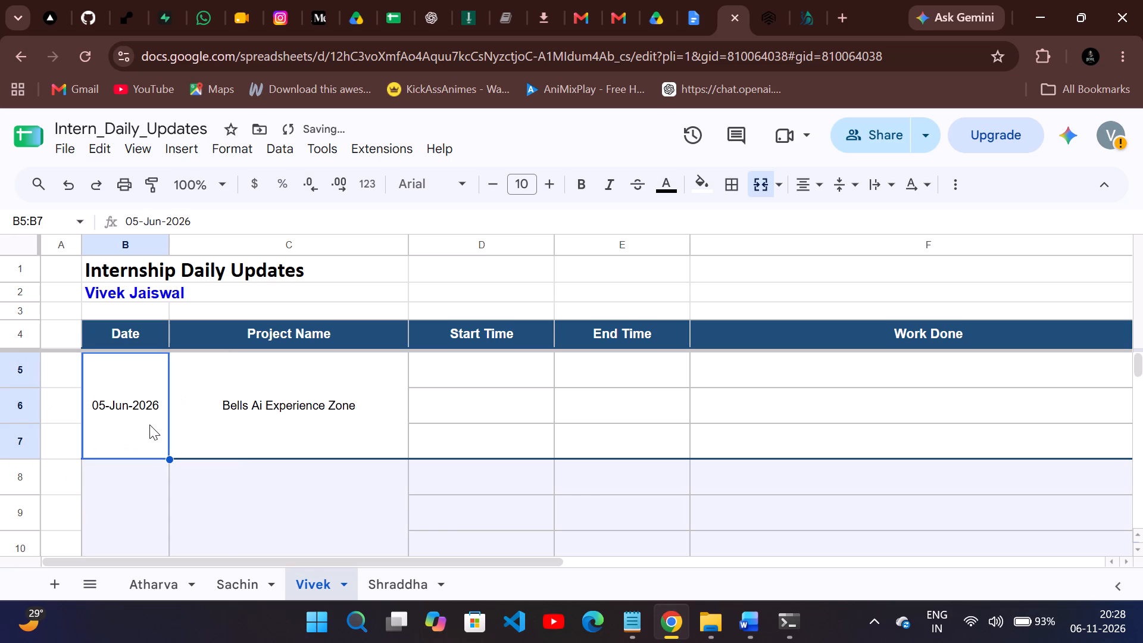
Set the date of the Bells Ai Experience Zone entry to 05-Nov-2026.
click(121, 401)
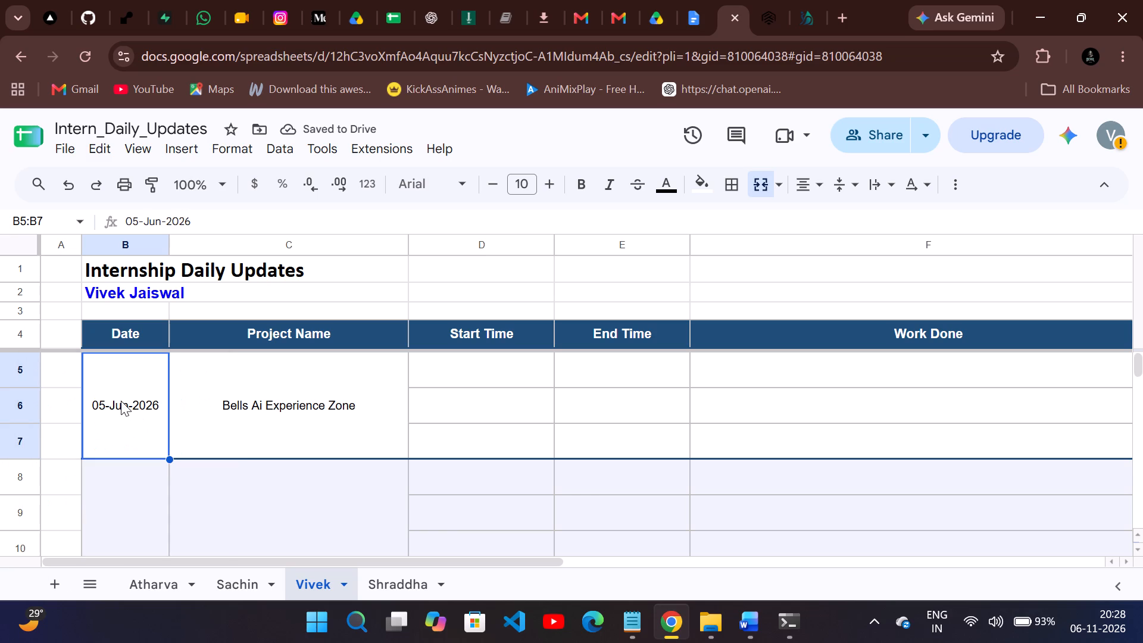
click(125, 412)
click(156, 399)
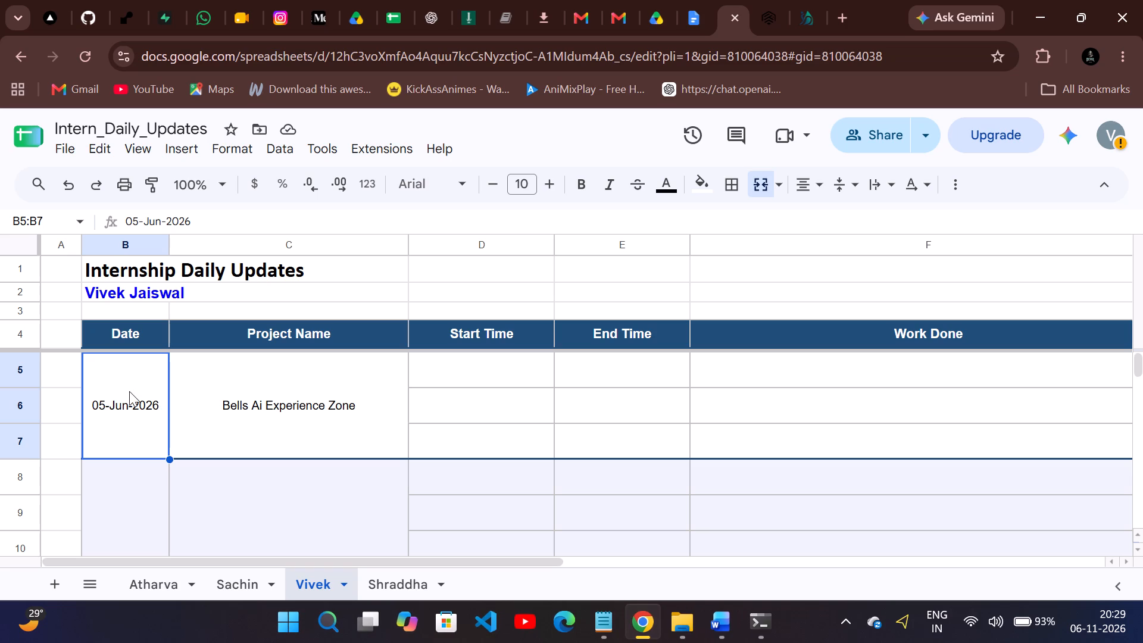
double_click(129, 391)
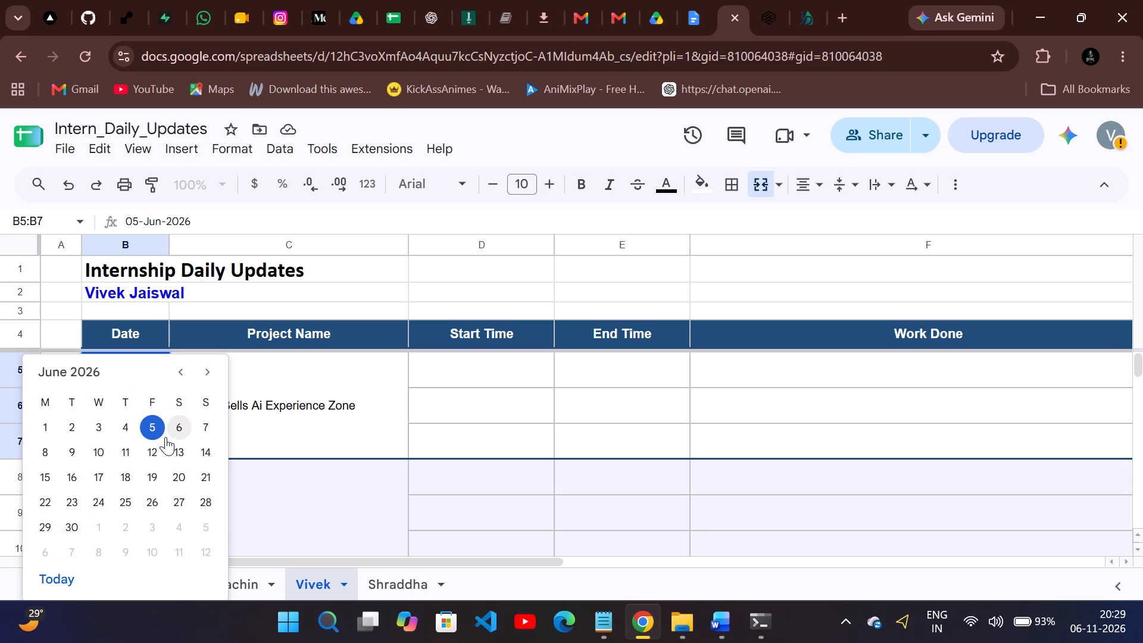
triple_click(205, 373)
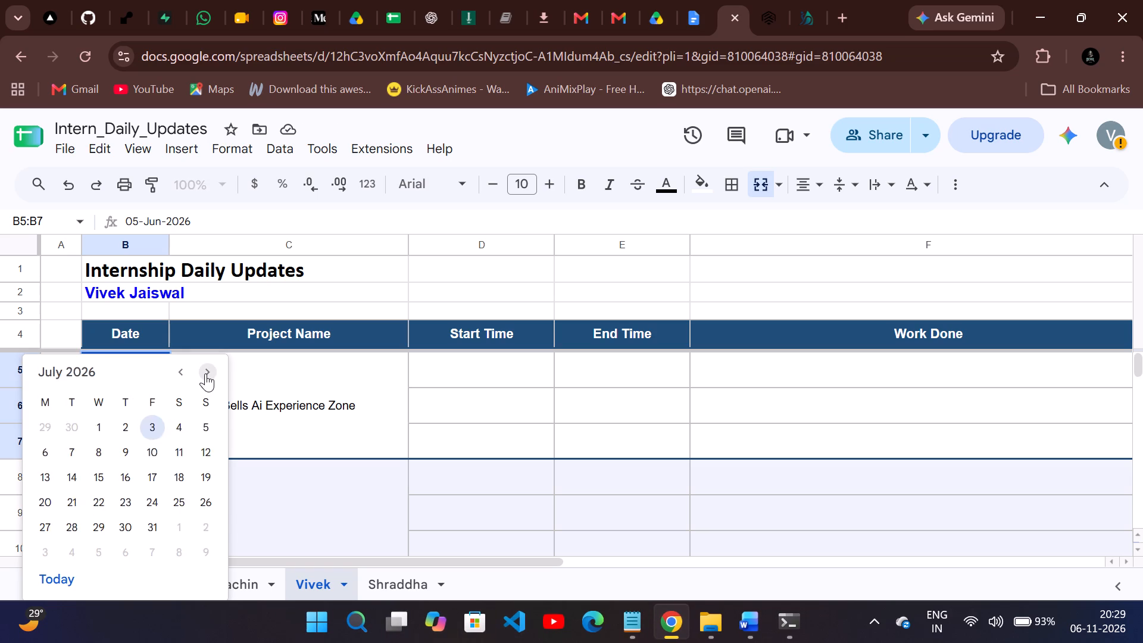
triple_click(205, 373)
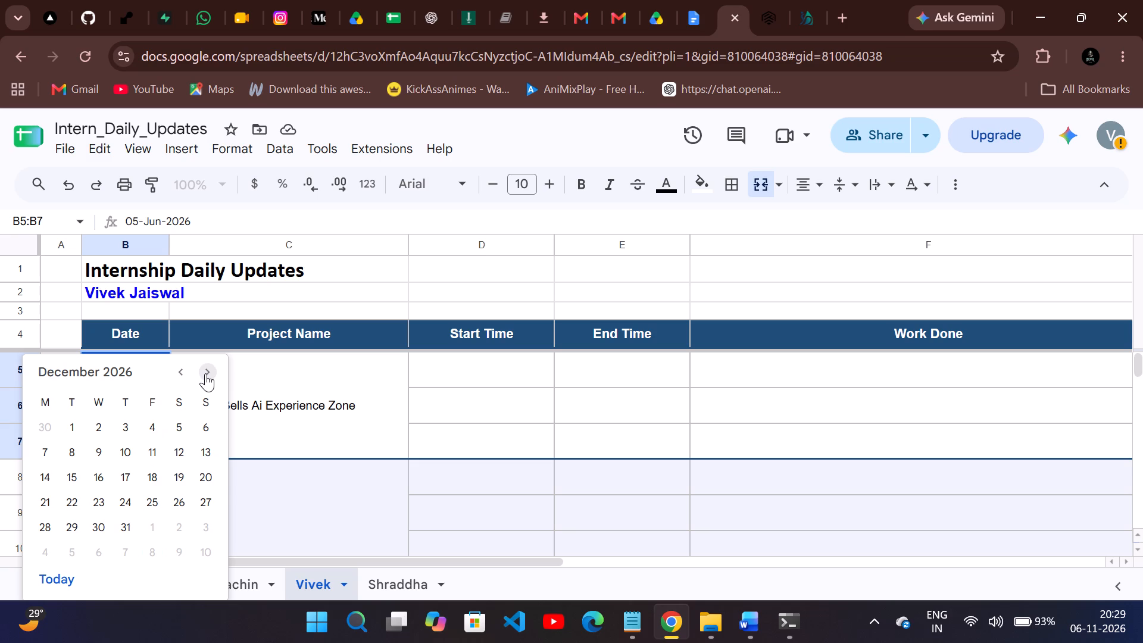
click(205, 373)
drag(205, 373, 190, 378)
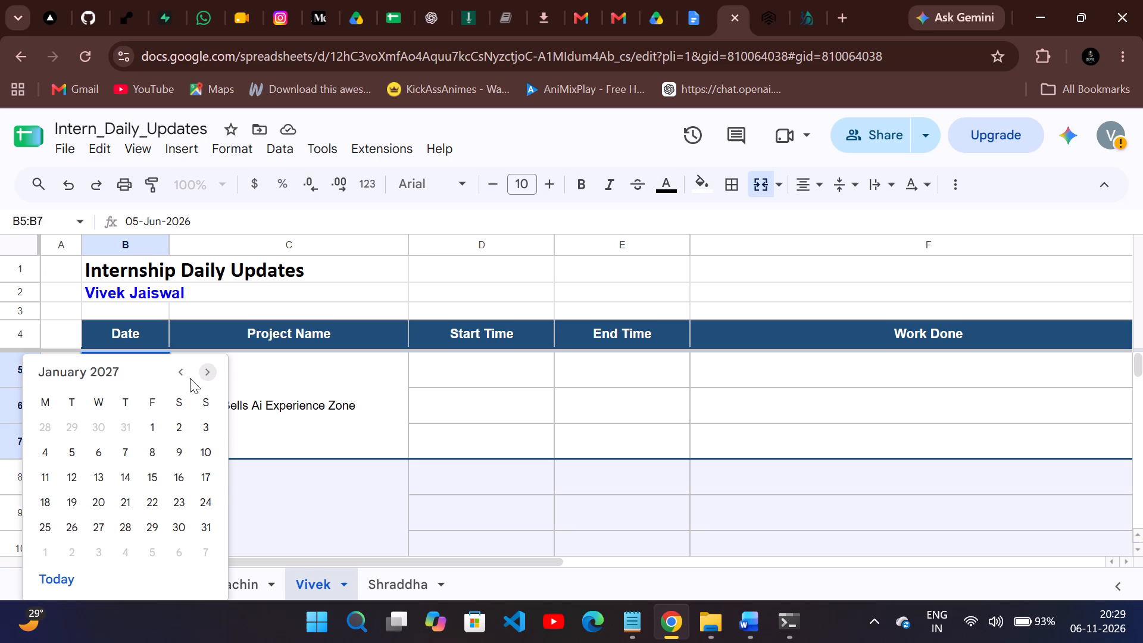
drag(190, 378, 179, 376)
click(179, 376)
click(179, 376)
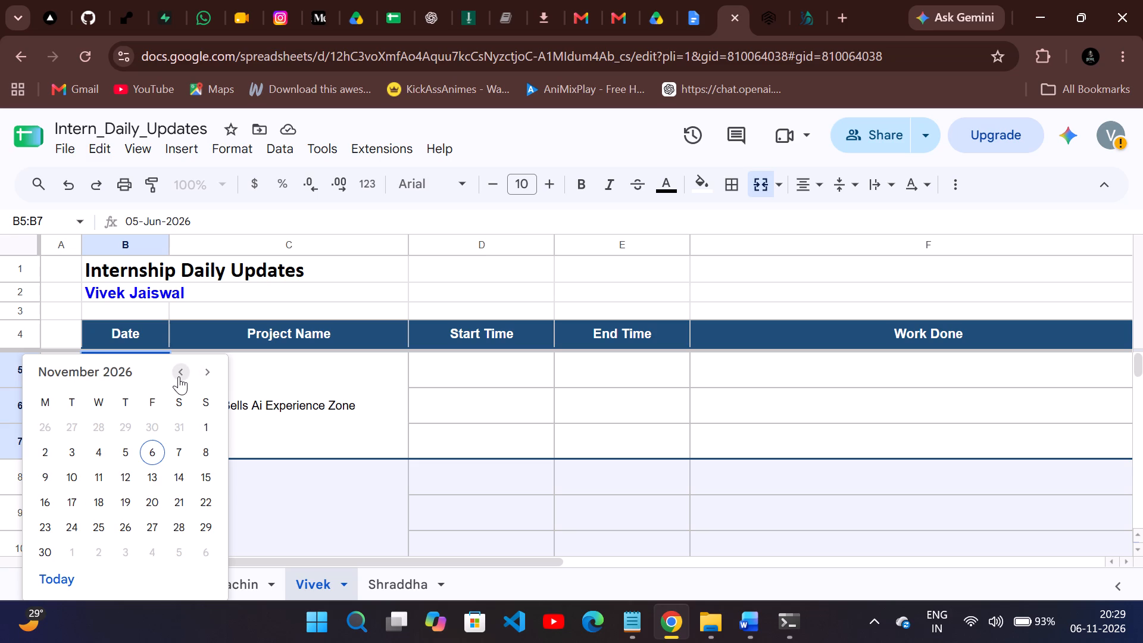
click(129, 461)
Enter "11.00 pm" in the first Start Time cell (D5) of the Bells Ai Experience Zone entry.
click(467, 355)
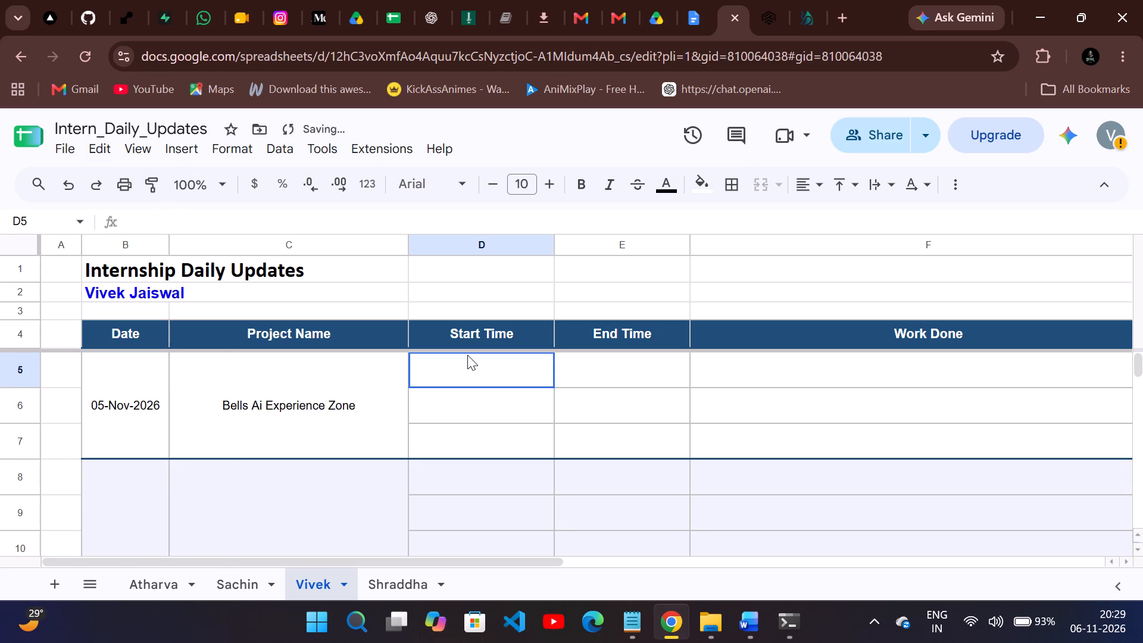
text(11.30)
key(BackSpace)
key(BackSpace)
key(BackSpace)
key(BackSpace)
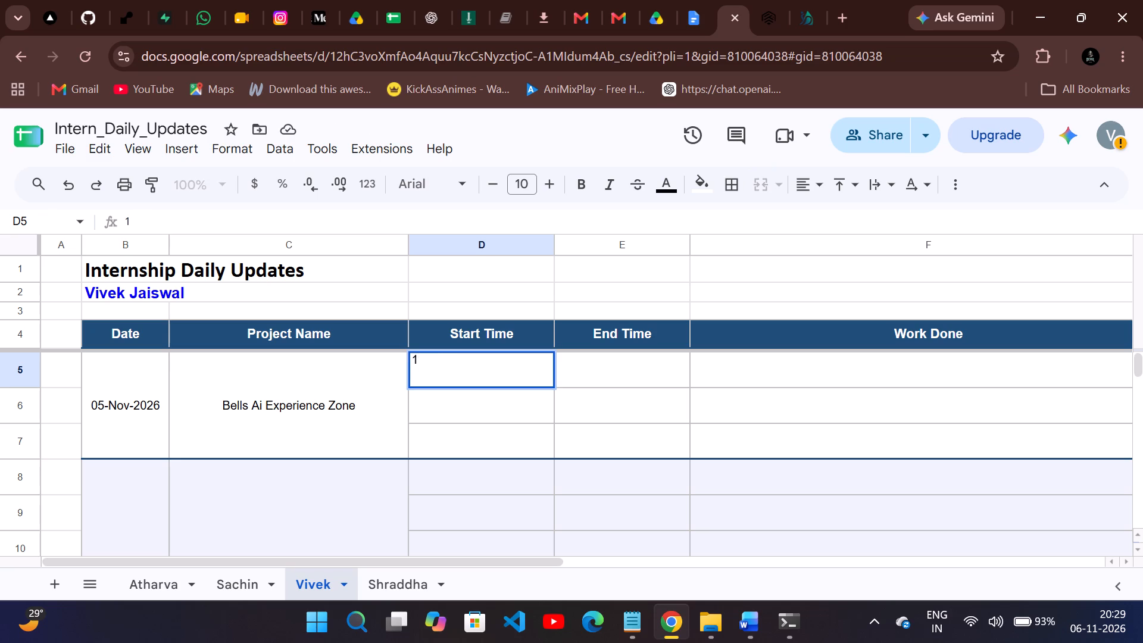
text(1.)
text(00 pm)
key(space)
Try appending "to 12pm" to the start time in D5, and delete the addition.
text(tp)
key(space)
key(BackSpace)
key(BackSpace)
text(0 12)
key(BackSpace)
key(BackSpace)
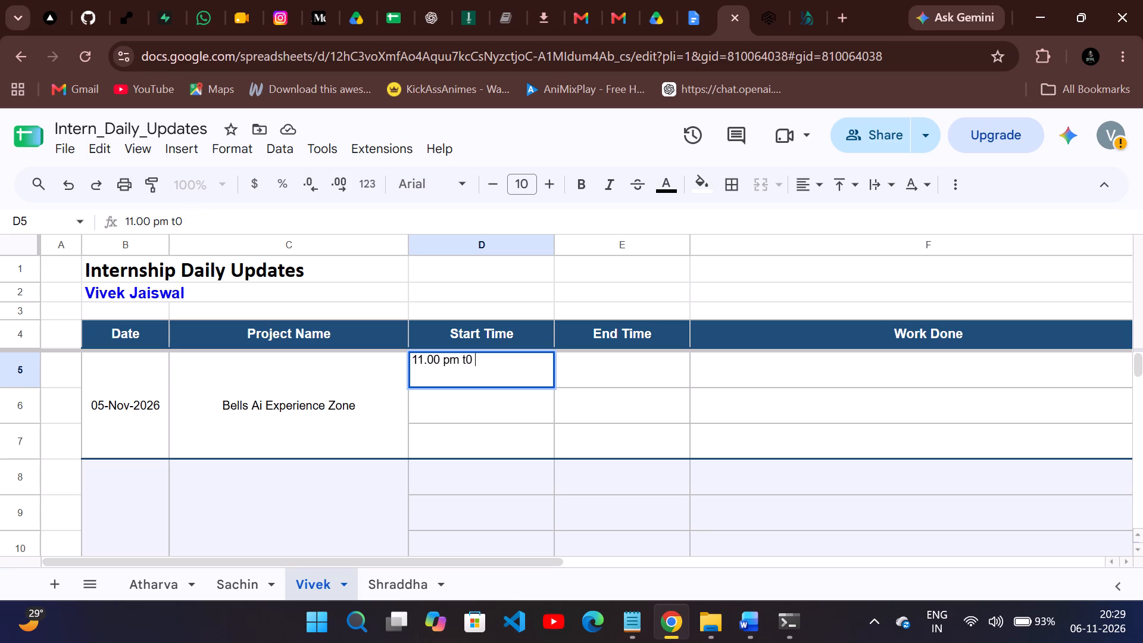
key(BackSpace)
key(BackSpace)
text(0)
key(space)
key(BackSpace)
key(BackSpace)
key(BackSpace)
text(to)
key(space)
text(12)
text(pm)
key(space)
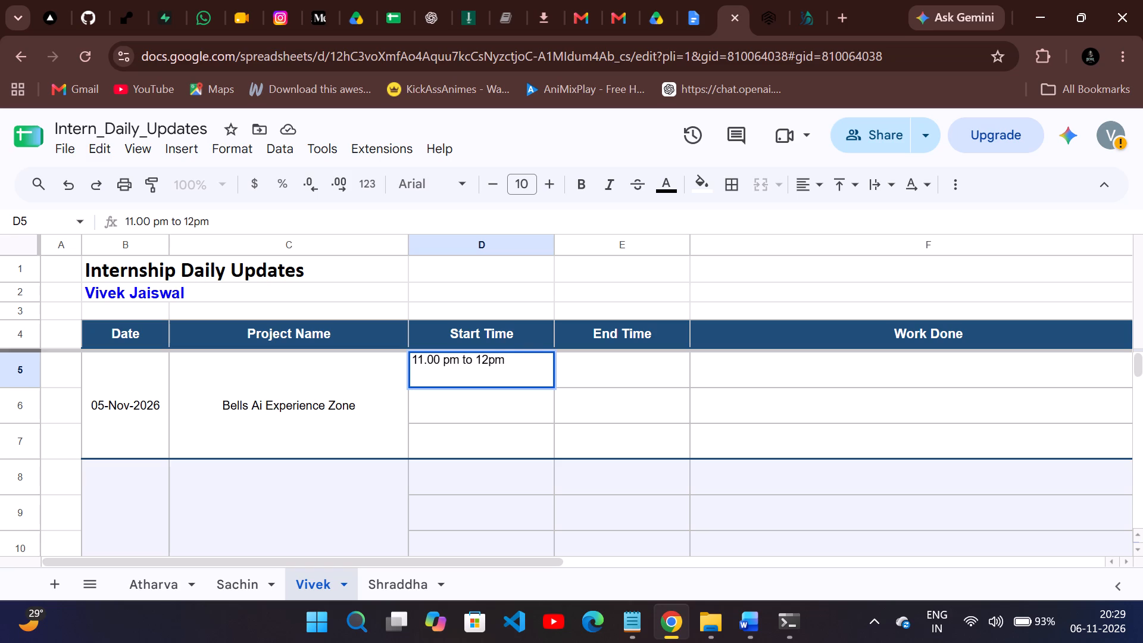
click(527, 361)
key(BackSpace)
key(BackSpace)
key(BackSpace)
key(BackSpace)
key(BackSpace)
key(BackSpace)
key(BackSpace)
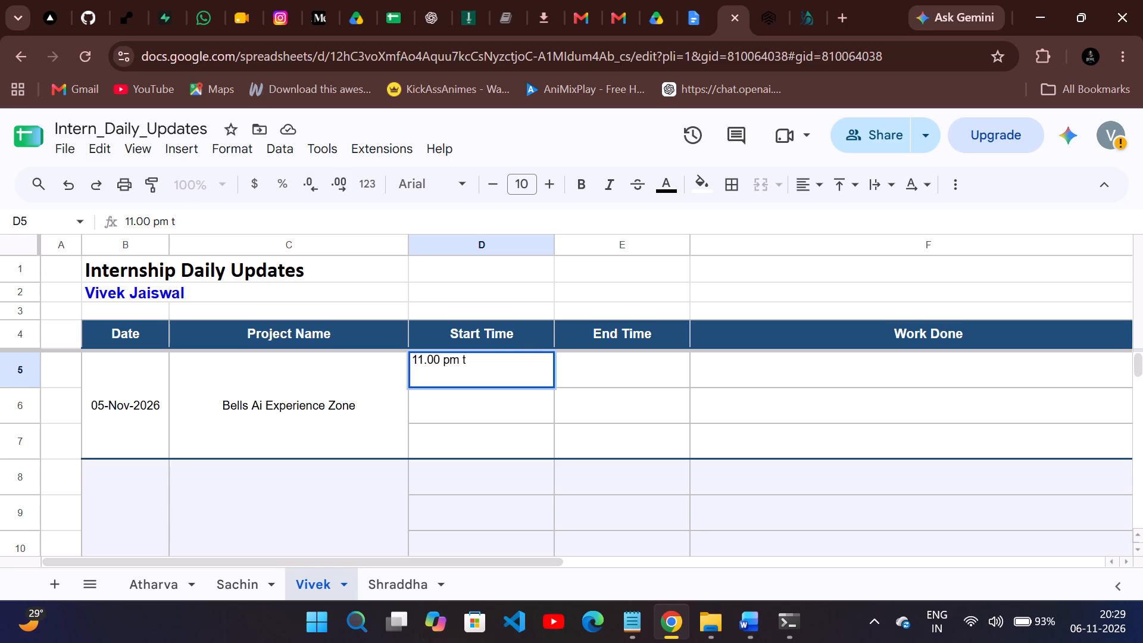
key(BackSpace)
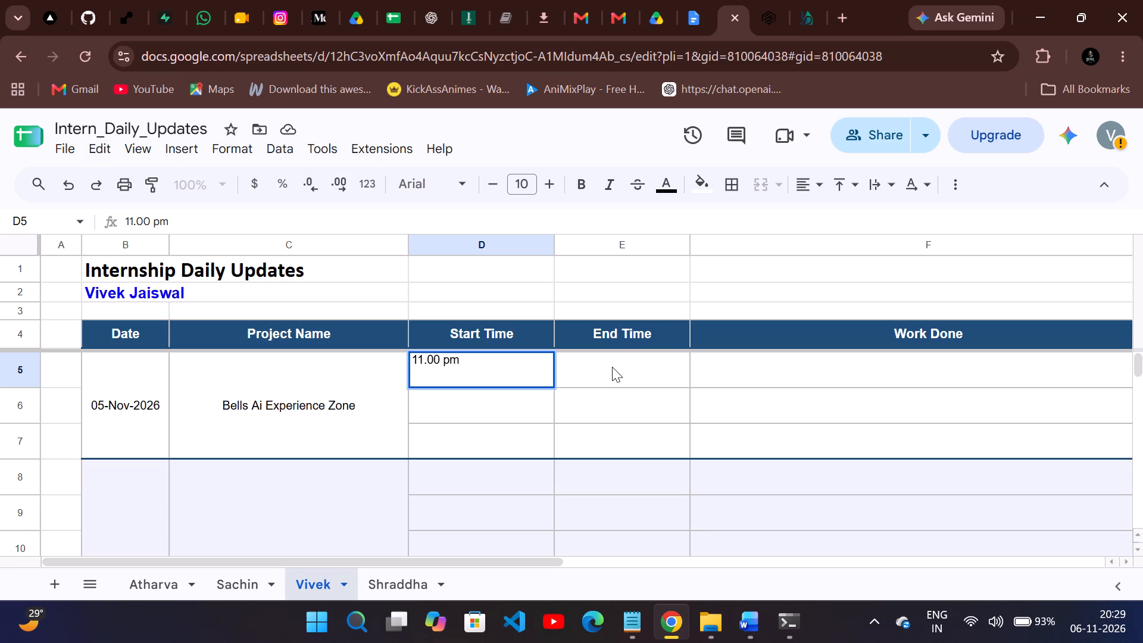
Enter "12.00 pm" in the first End Time cell (E5).
click(612, 367)
text(12)
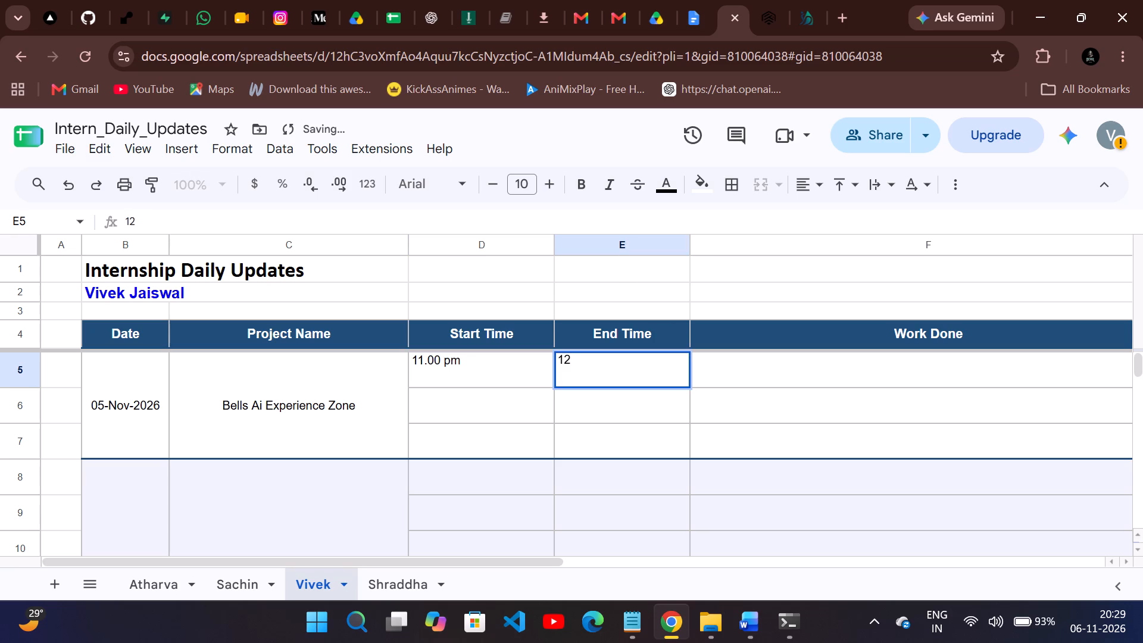
text(.00 pm)
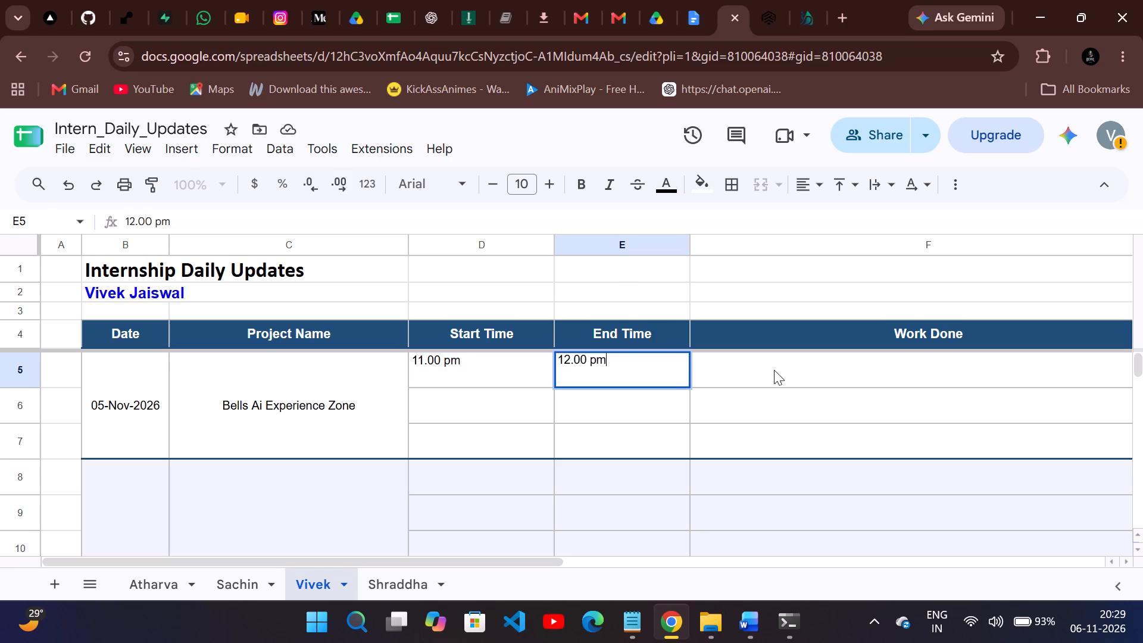
Write "looked at the problem" in the first Work Done cell (F5), correcting the spelling of "problem".
click(774, 369)
text(looe)
key(equal)
key(BackSpace)
key(BackSpace)
key(BackSpace)
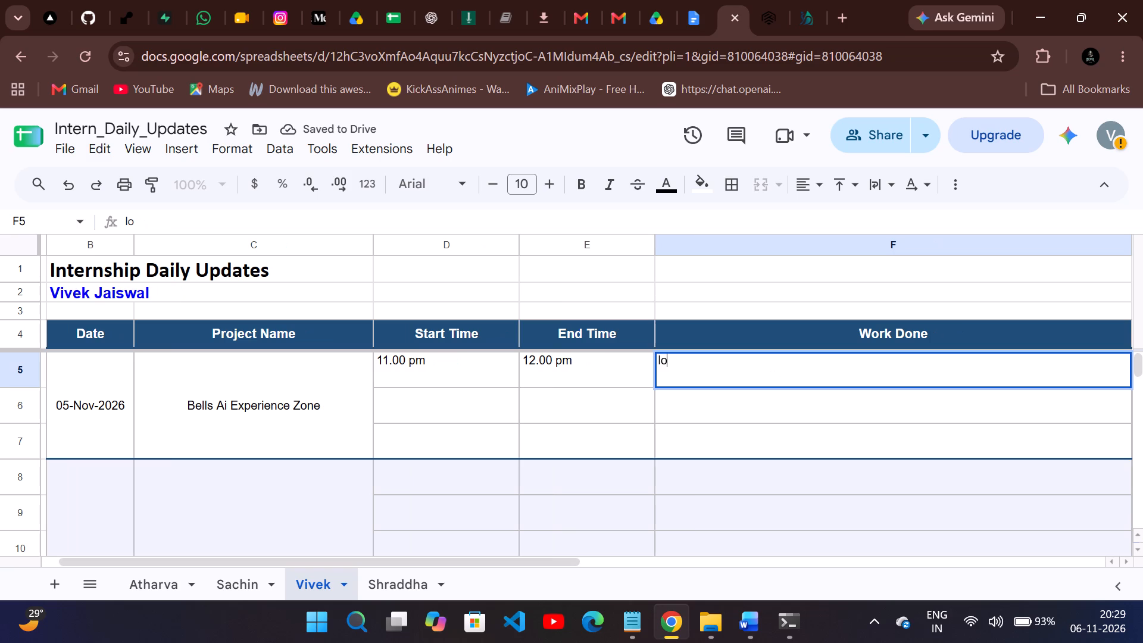
text(oked)
key(space)
text(at the pron)
key(BackSpace)
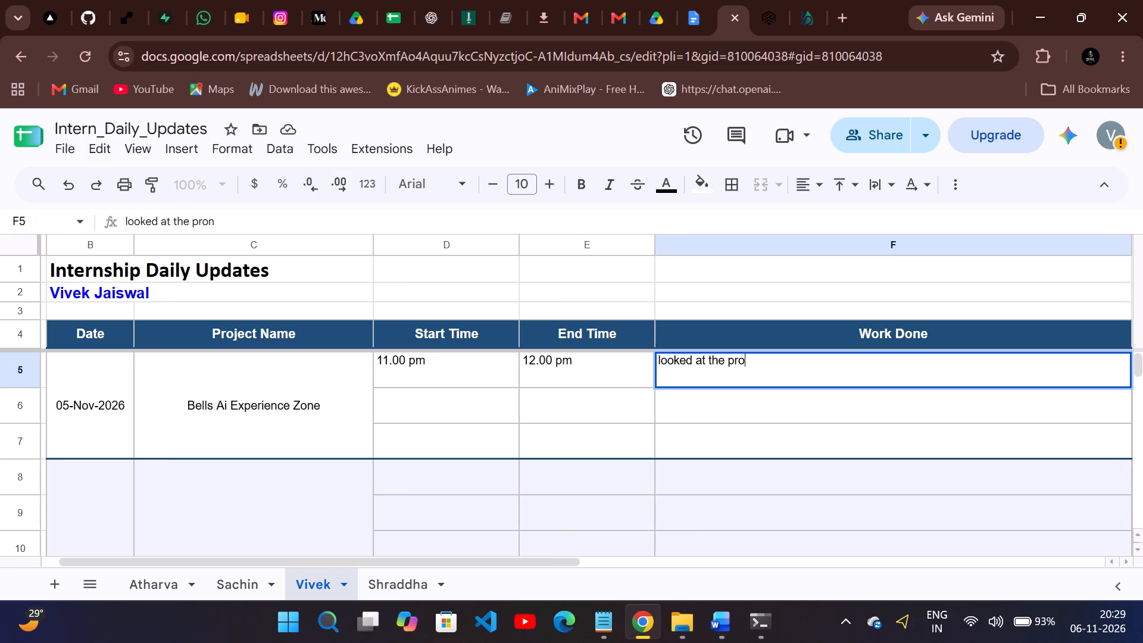
text(blem)
key(BackSpace)
text(am)
key(space)
key(BackSpace)
key(BackSpace)
key(BackSpace)
key(BackSpace)
key(BackSpace)
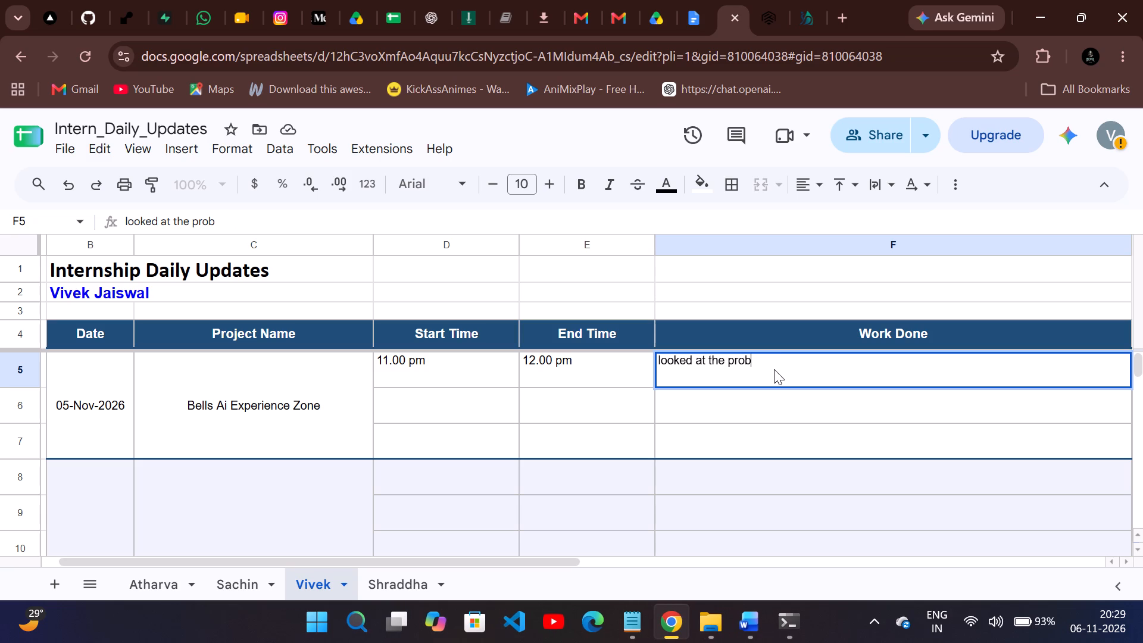
text(le)
key(space)
key(BackSpace)
text(m)
key(space)
Switch to the terminal session to review the BELLS AI Experience Zone proposal discussion and its decision list, and return to the Vivek sheet.
click(789, 625)
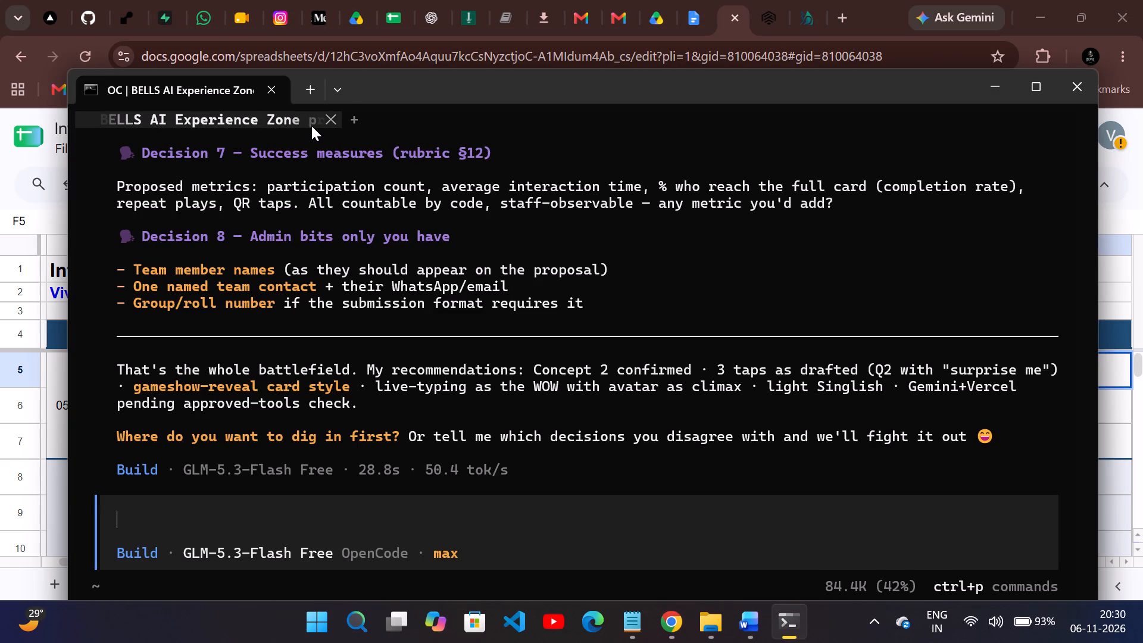
scroll(411, 296, up, 1)
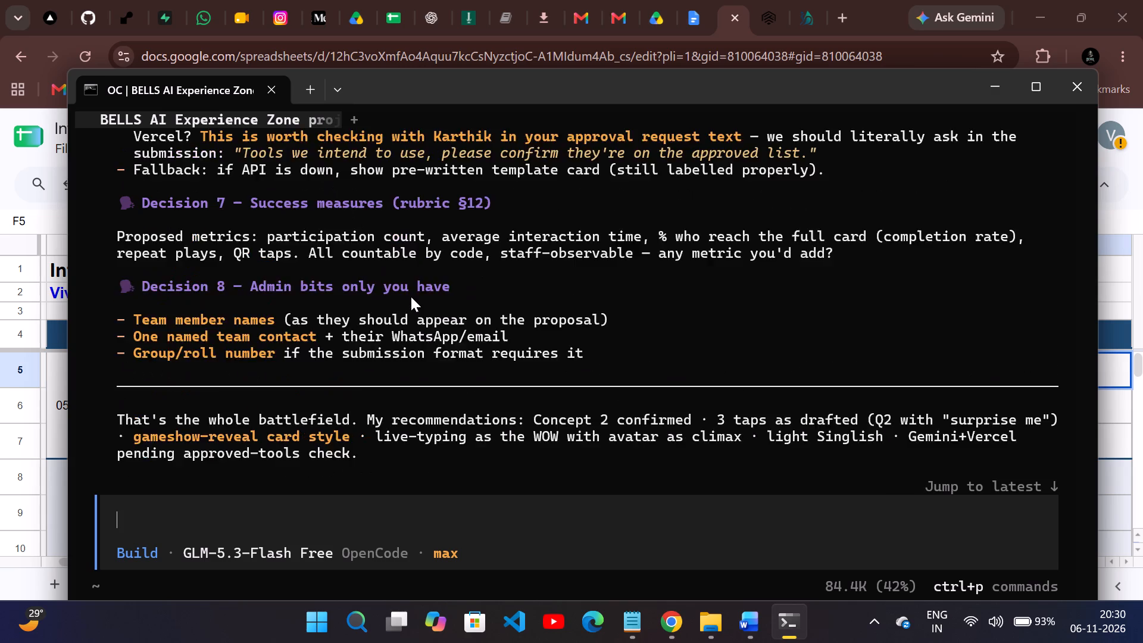
scroll(411, 296, up, 3)
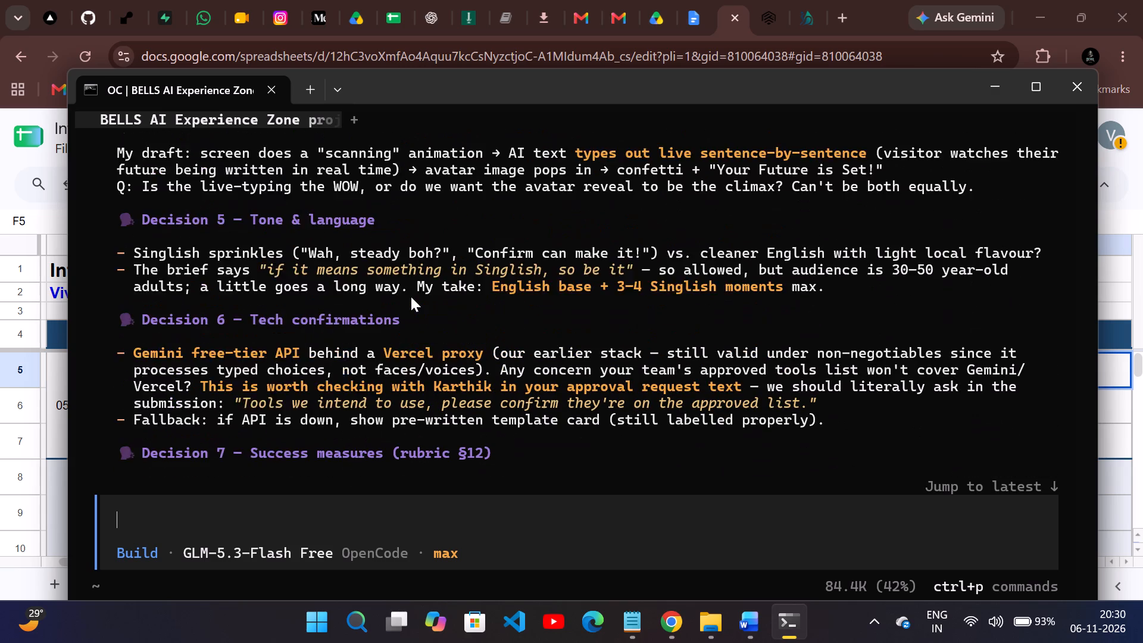
scroll(411, 296, up, 2)
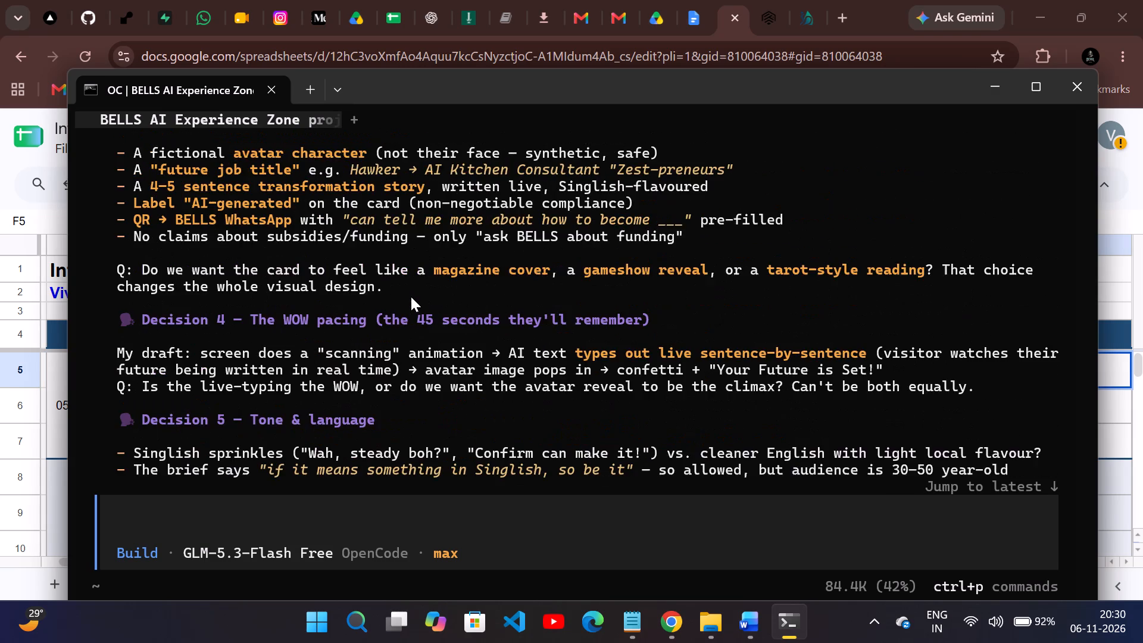
scroll(411, 296, up, 5)
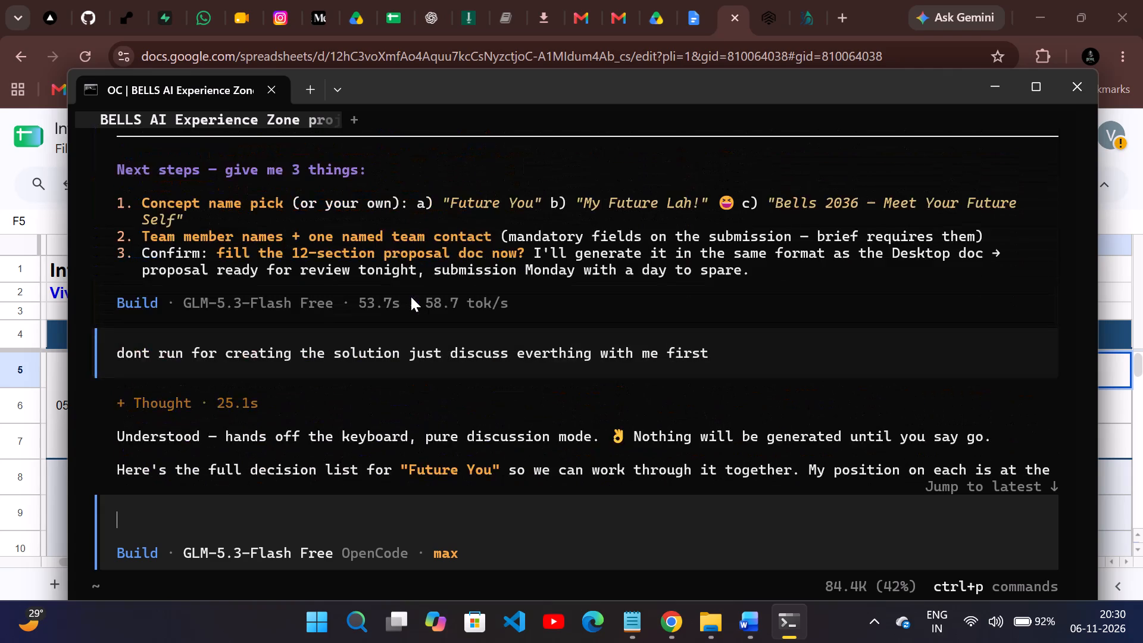
scroll(411, 296, down, 4)
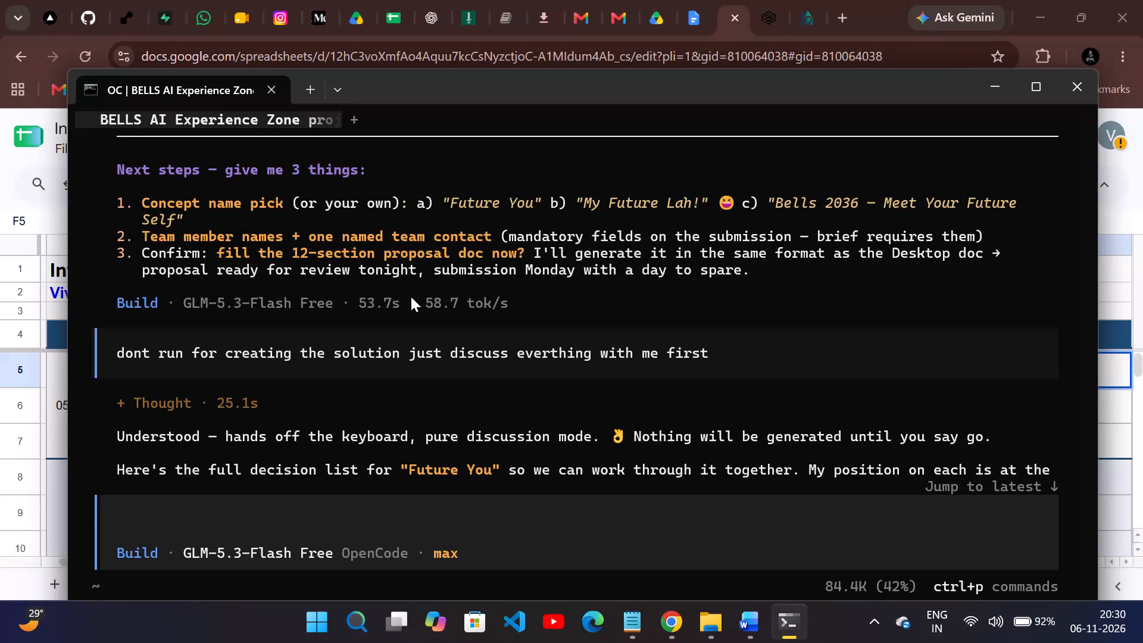
scroll(411, 296, down, 1)
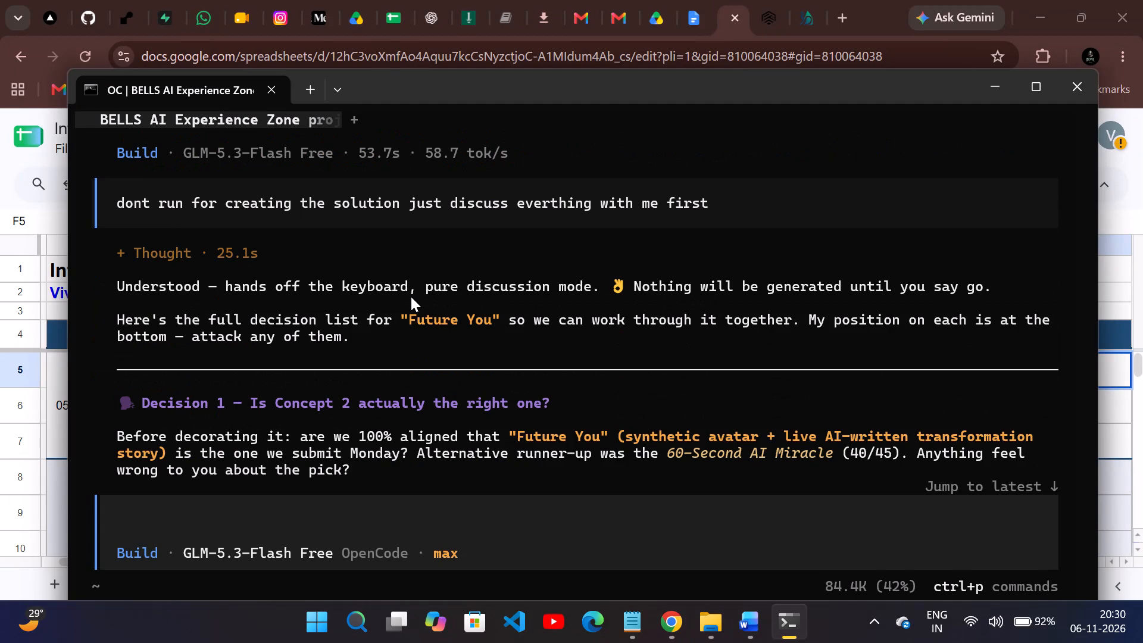
click(657, 7)
click(721, 10)
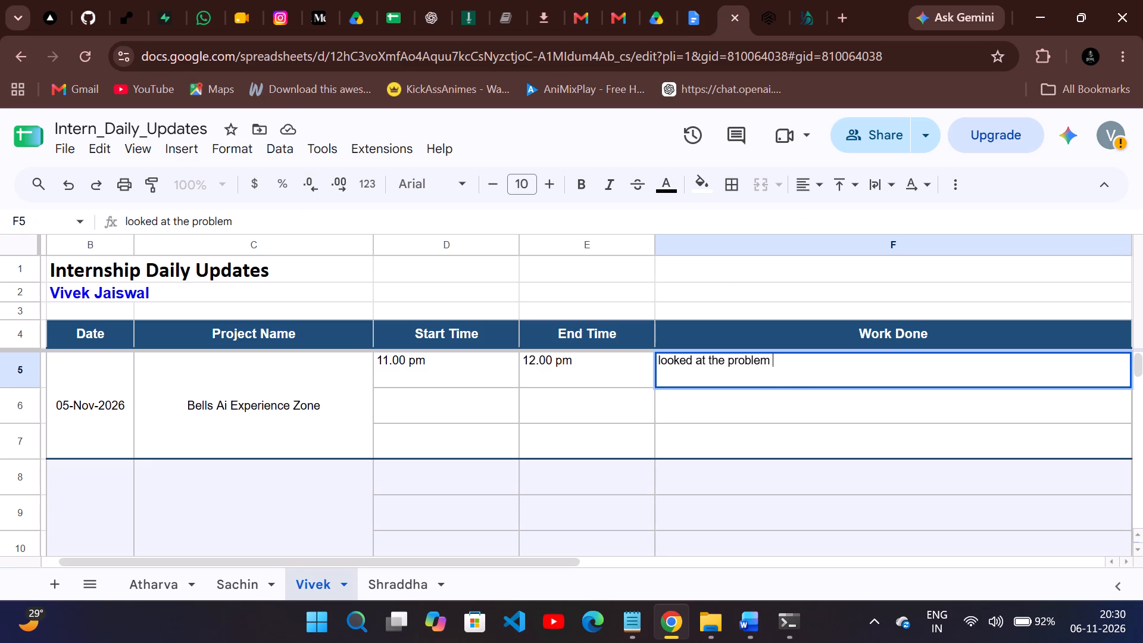
Continue the F5 Work Done text with "statment and tried exploring the bells and SDA's Webpages and looked at there courses".
text(statment)
key(space)
text(and)
key(space)
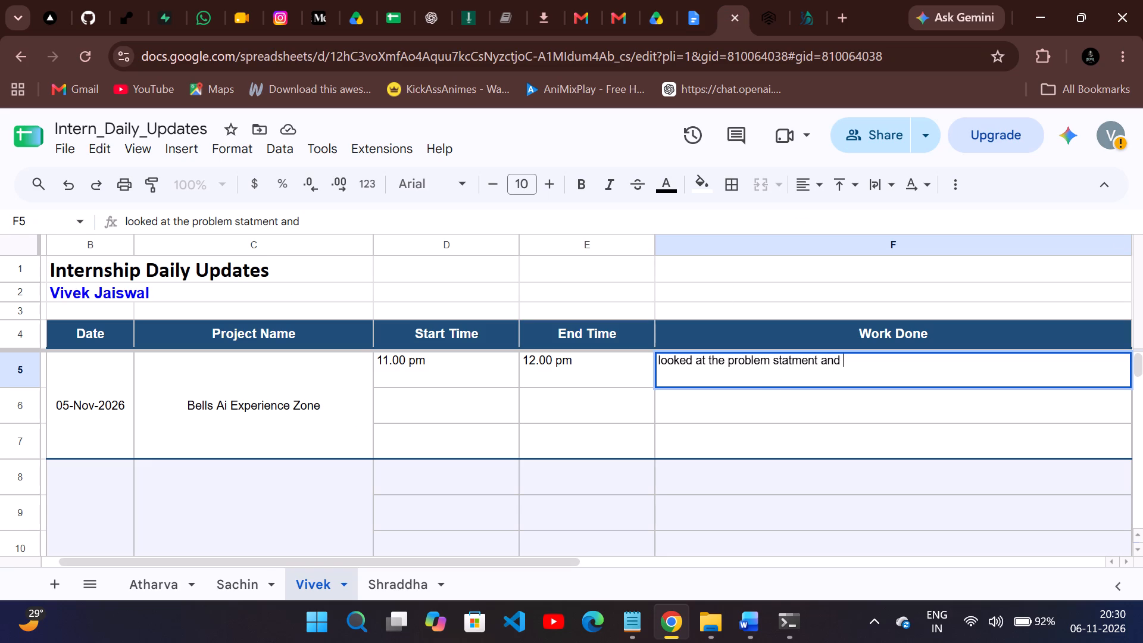
text(tried)
key(space)
text(exploring the be)
key(k)
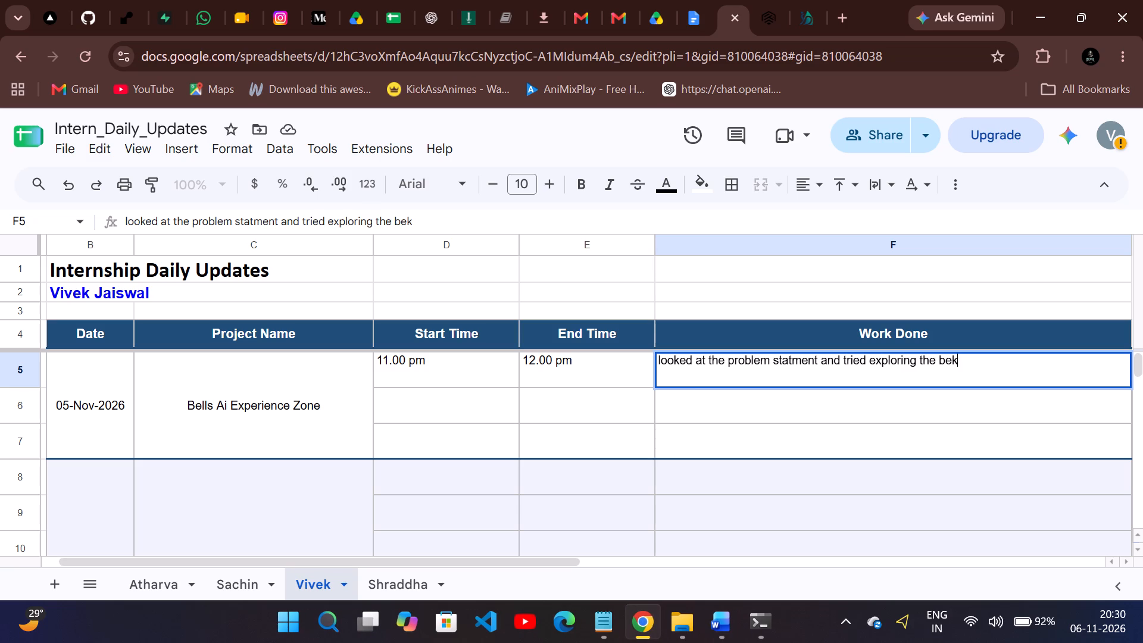
key(BackSpace)
text(lls and)
key(space)
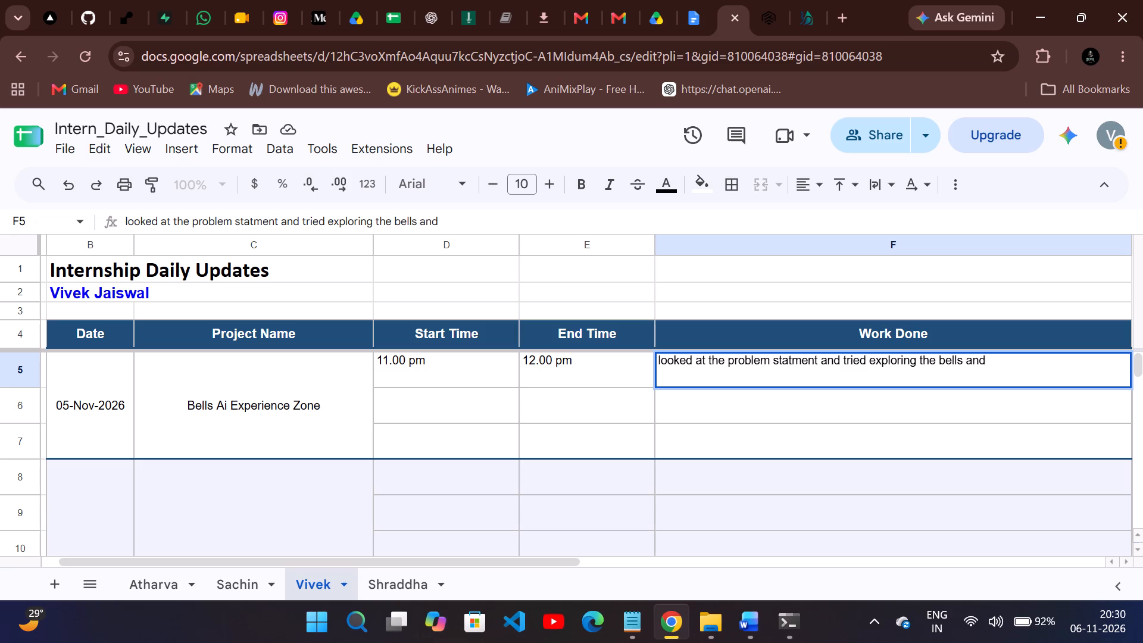
text(SDA)
text('s)
key(space)
text(Webb)
key(BackSpace)
text(pages and)
key(space)
text(looked at there)
key(space)
text(courses)
key(space)
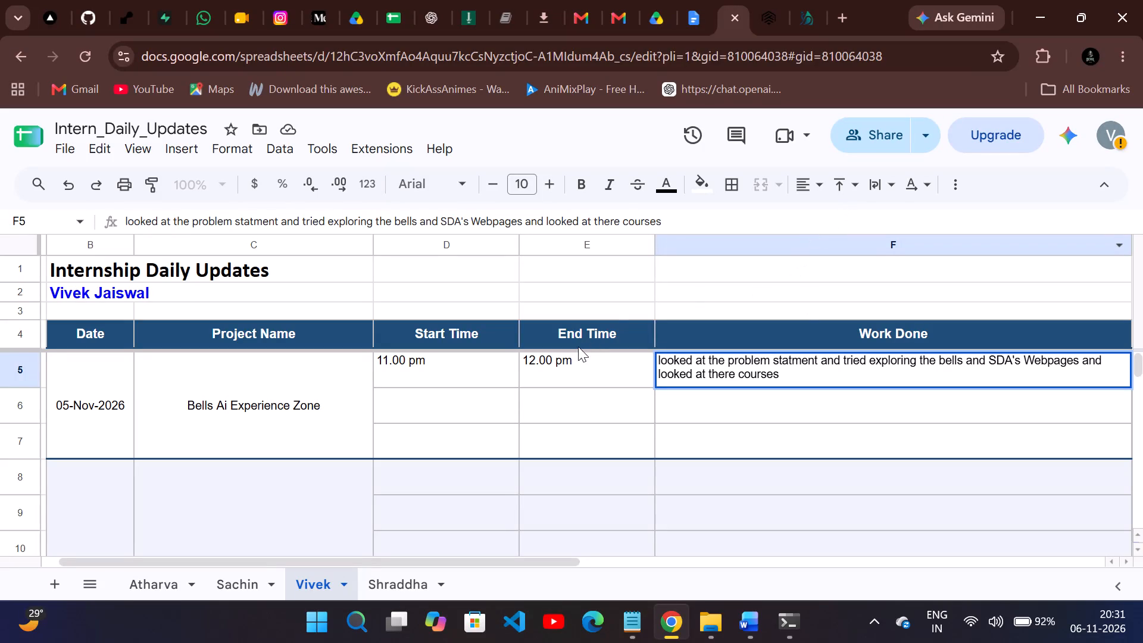
Replace the first End Time (E5) with "12.00 am".
click(566, 359)
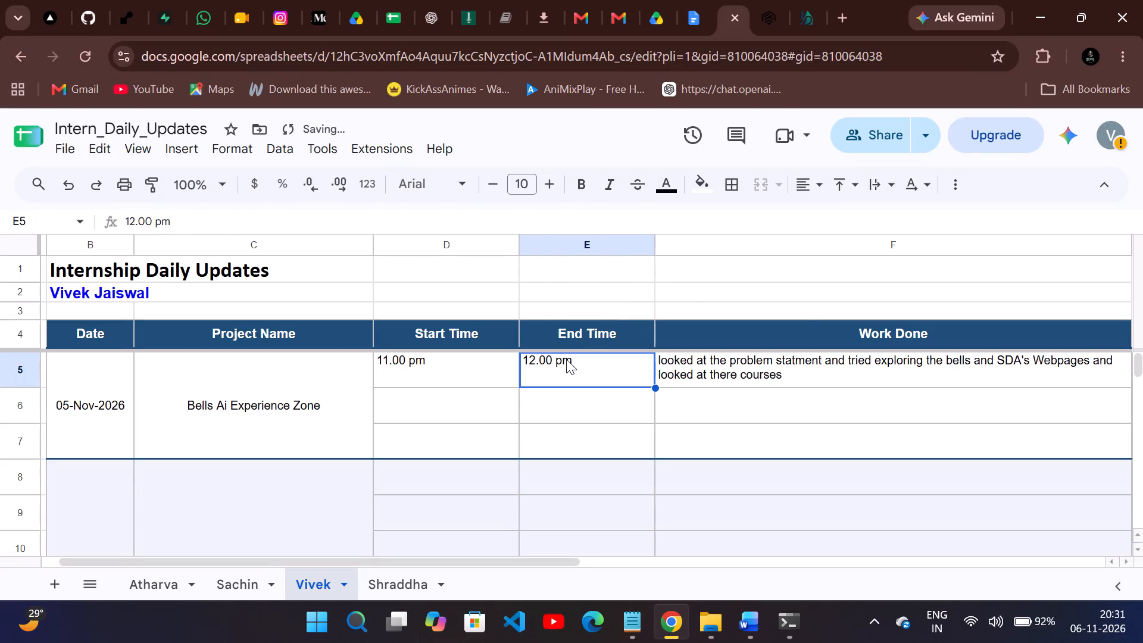
click(566, 359)
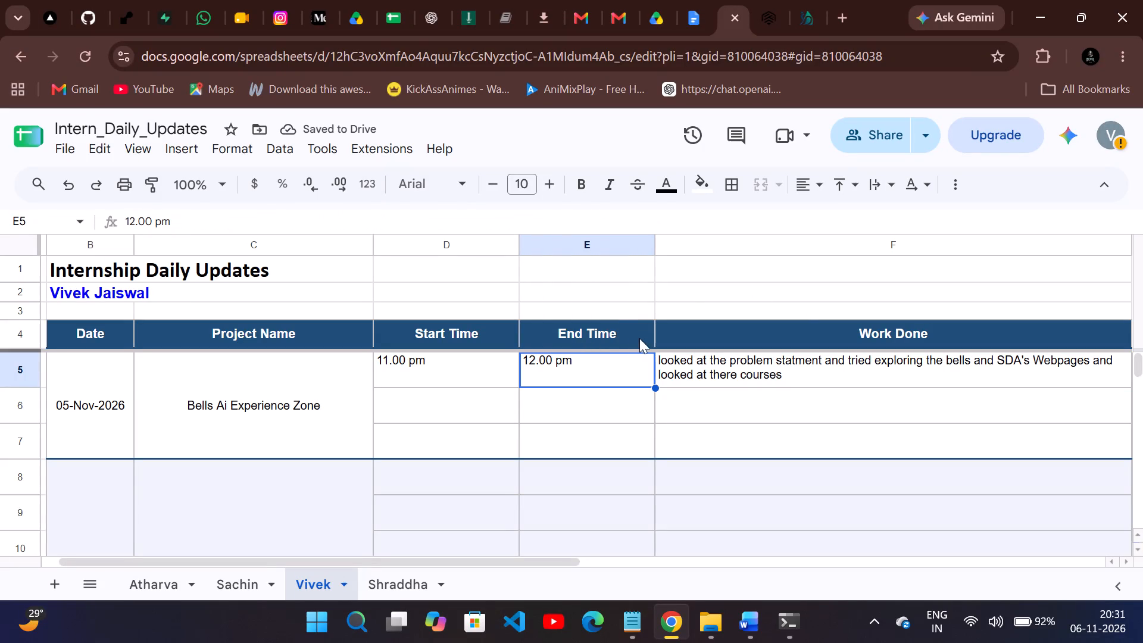
click(597, 364)
key(BackSpace)
key(BackSpace)
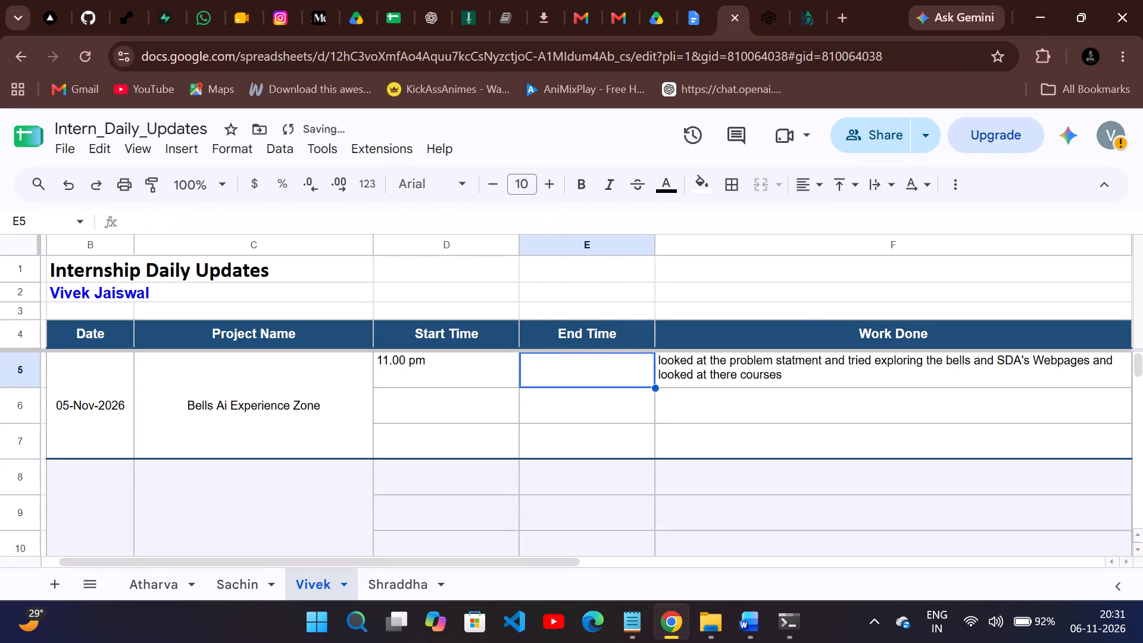
text(12)
text(.00 am)
key(space)
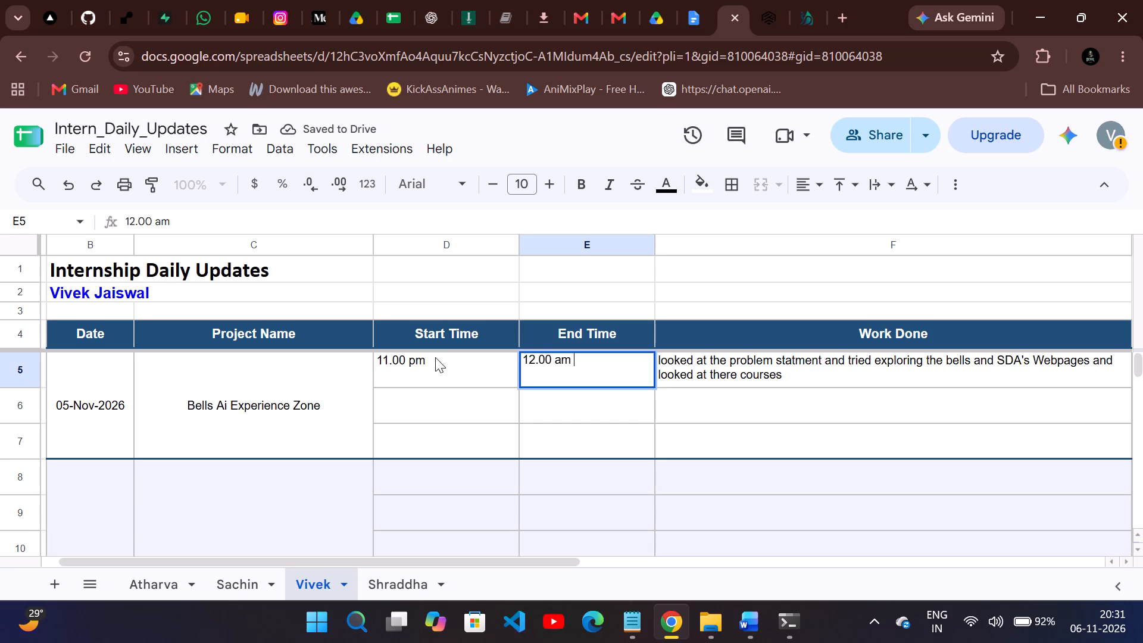
click(434, 403)
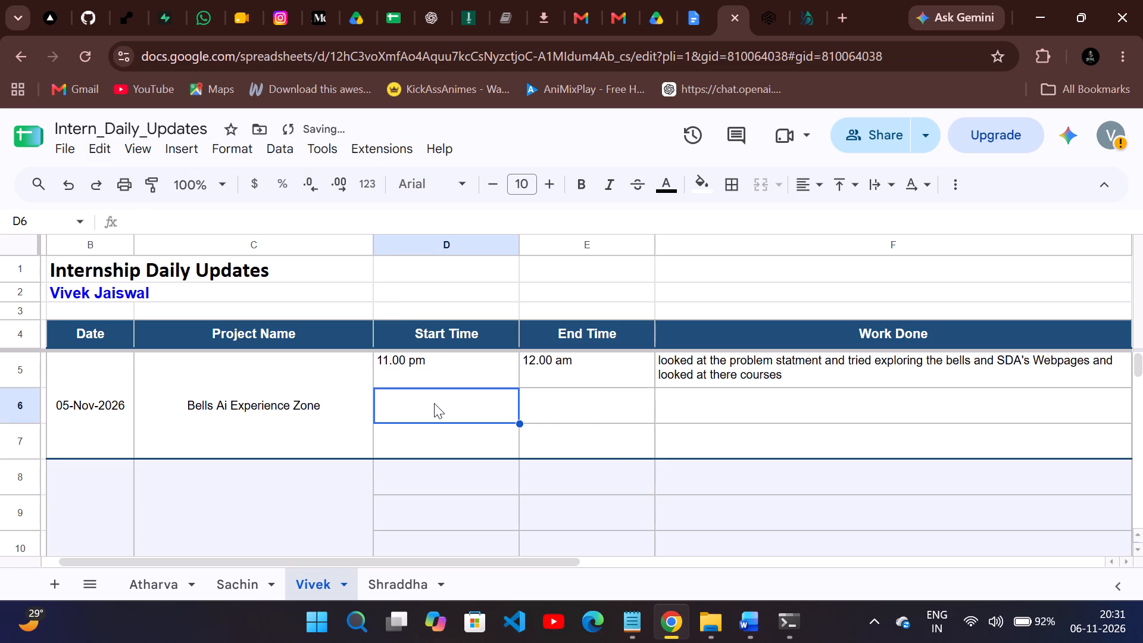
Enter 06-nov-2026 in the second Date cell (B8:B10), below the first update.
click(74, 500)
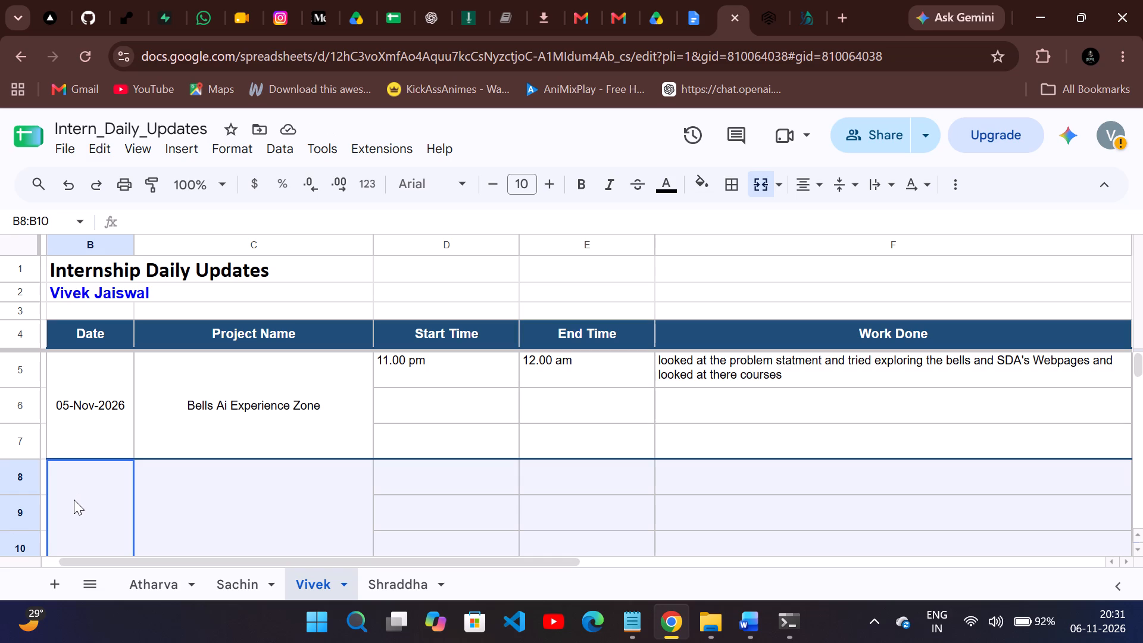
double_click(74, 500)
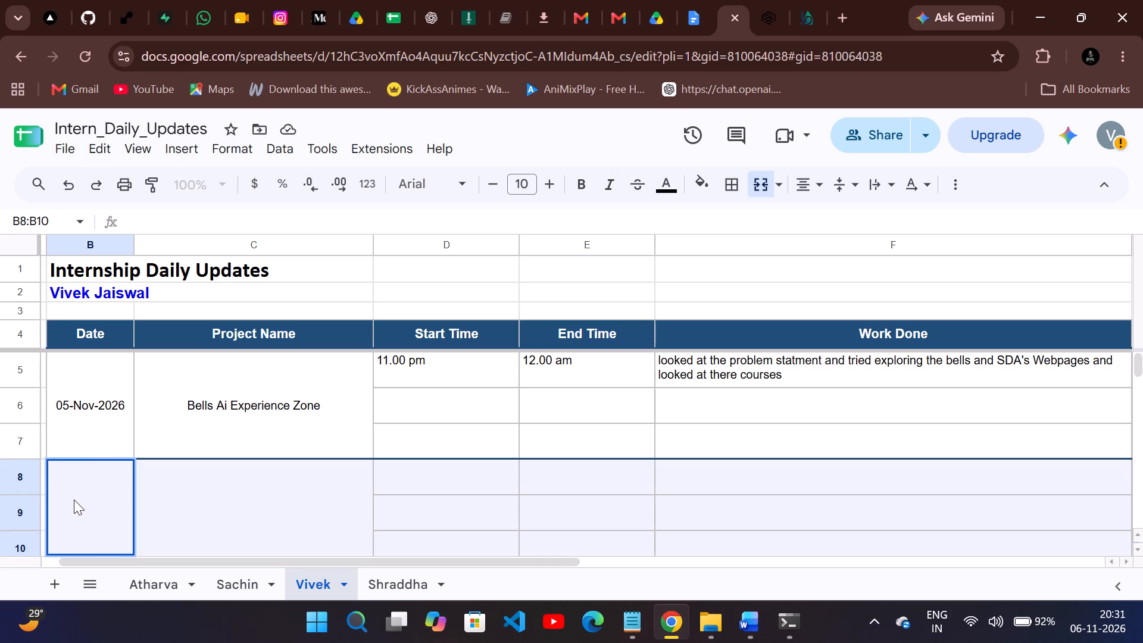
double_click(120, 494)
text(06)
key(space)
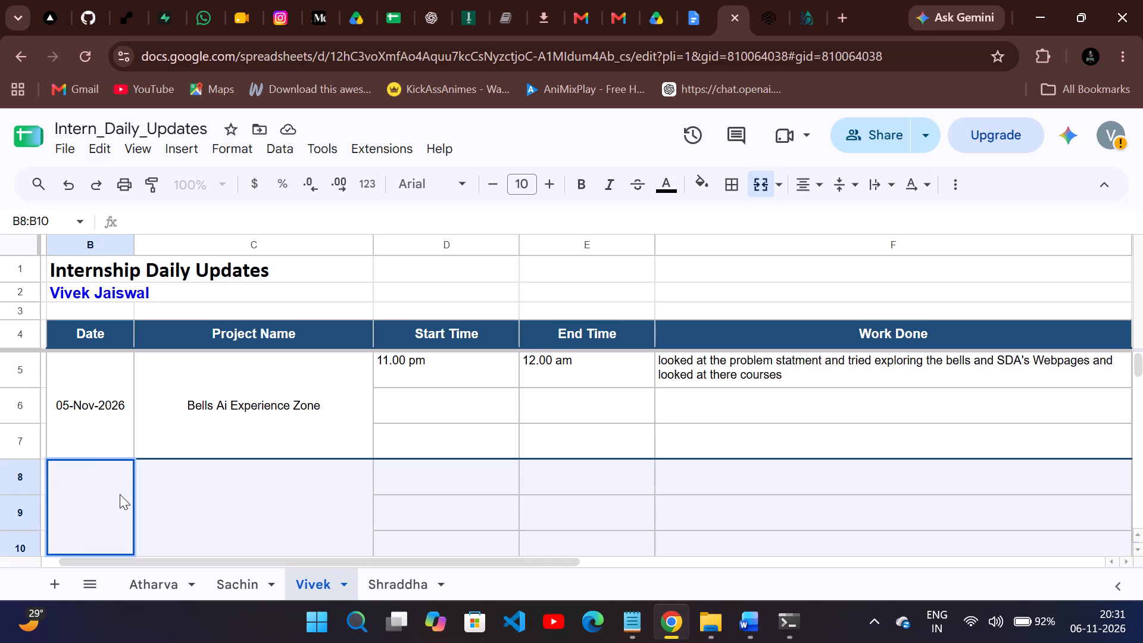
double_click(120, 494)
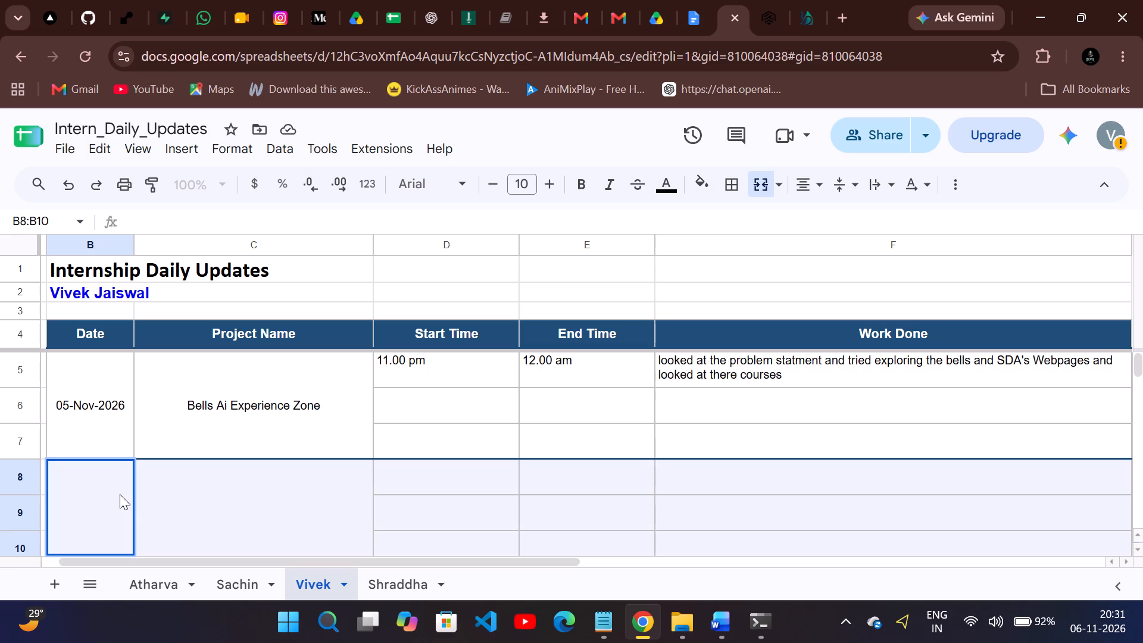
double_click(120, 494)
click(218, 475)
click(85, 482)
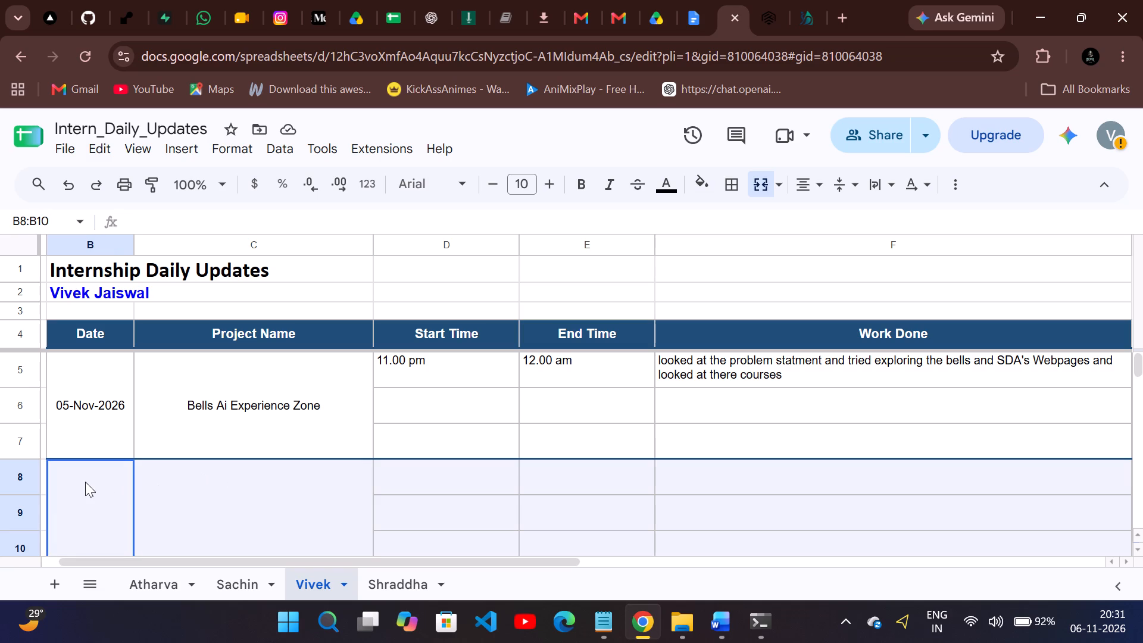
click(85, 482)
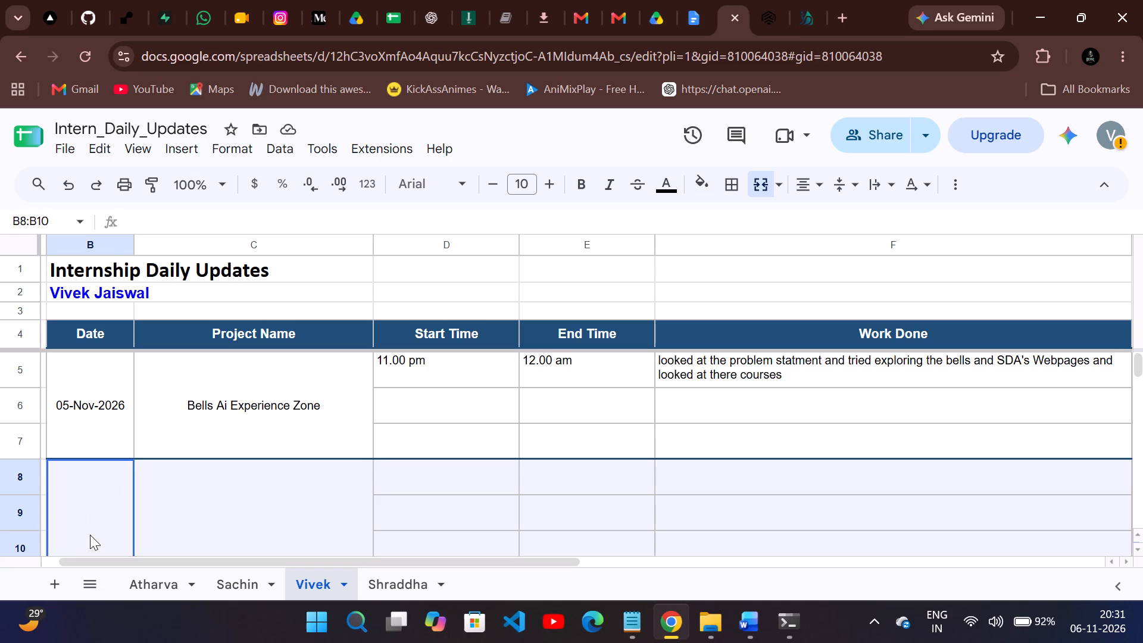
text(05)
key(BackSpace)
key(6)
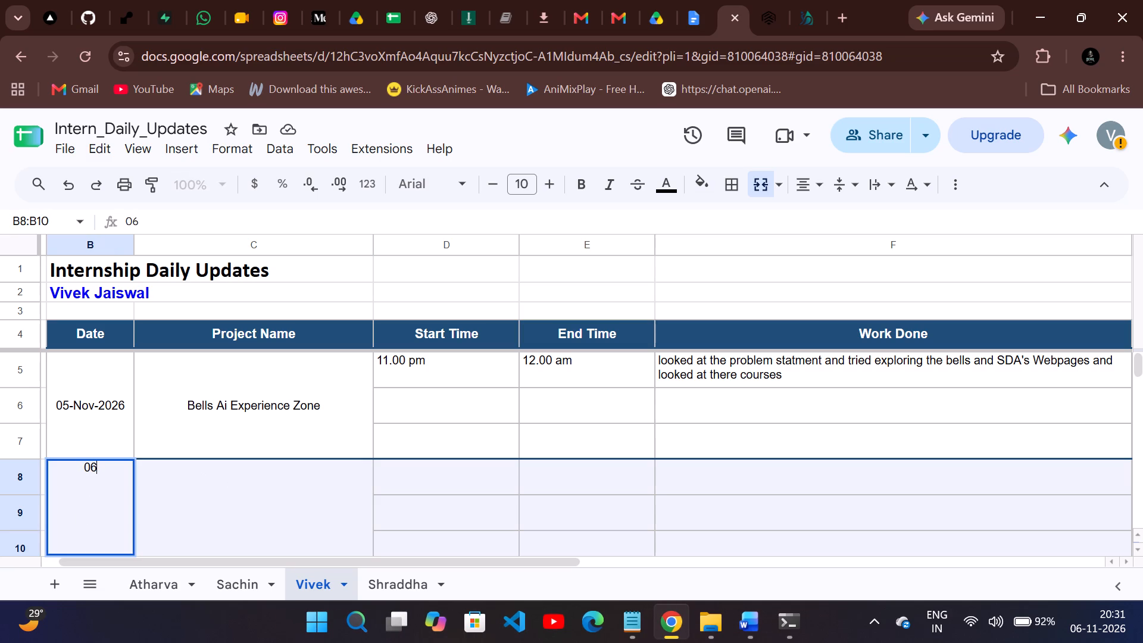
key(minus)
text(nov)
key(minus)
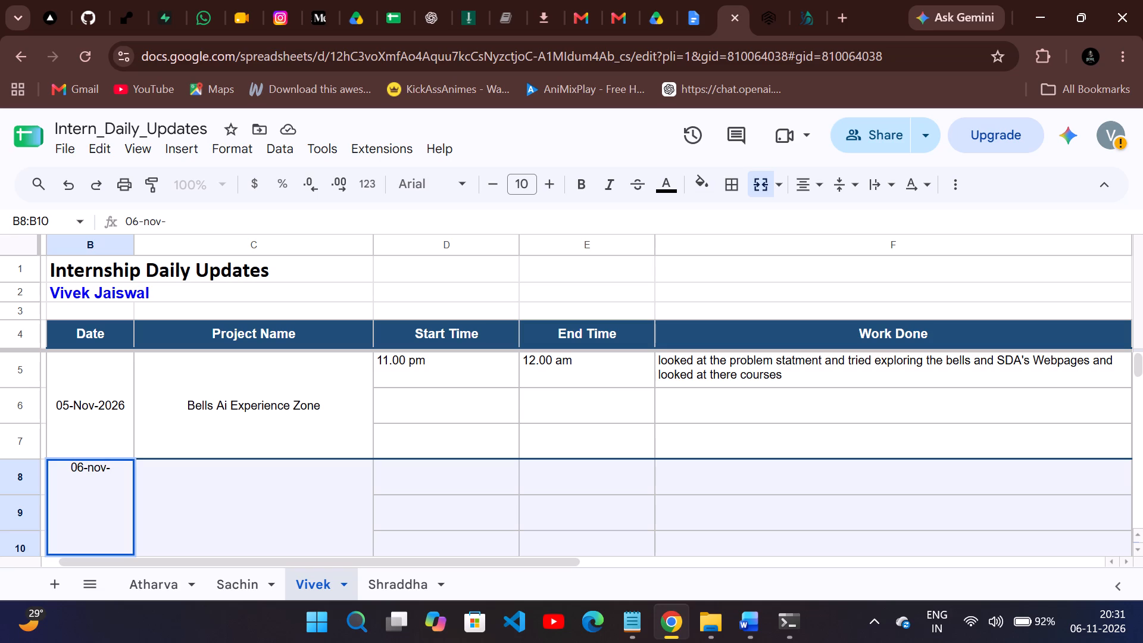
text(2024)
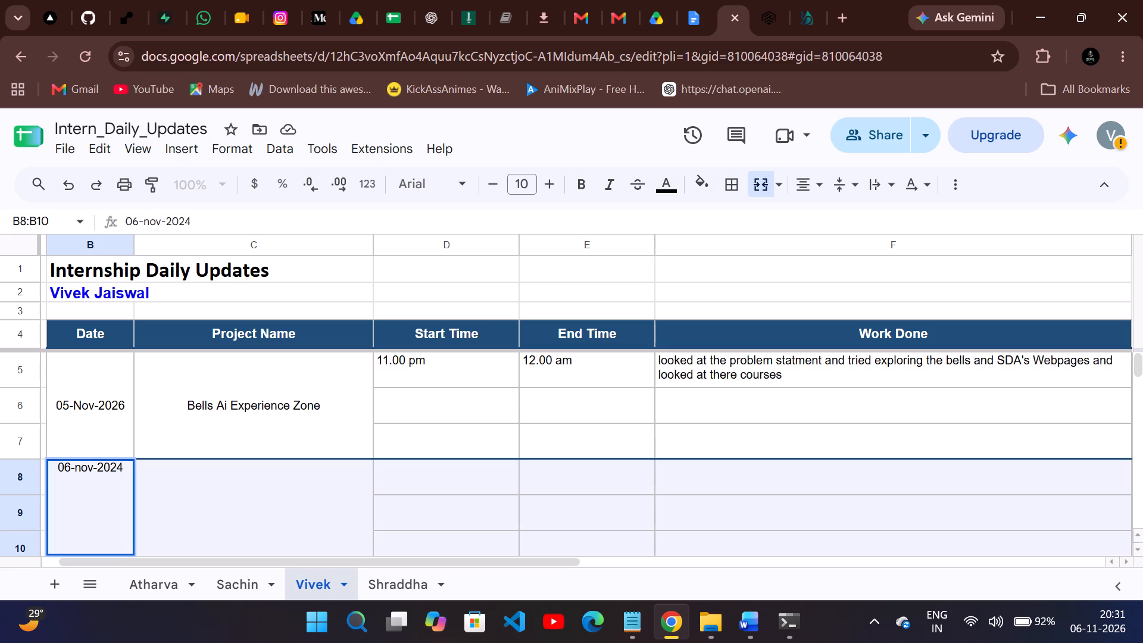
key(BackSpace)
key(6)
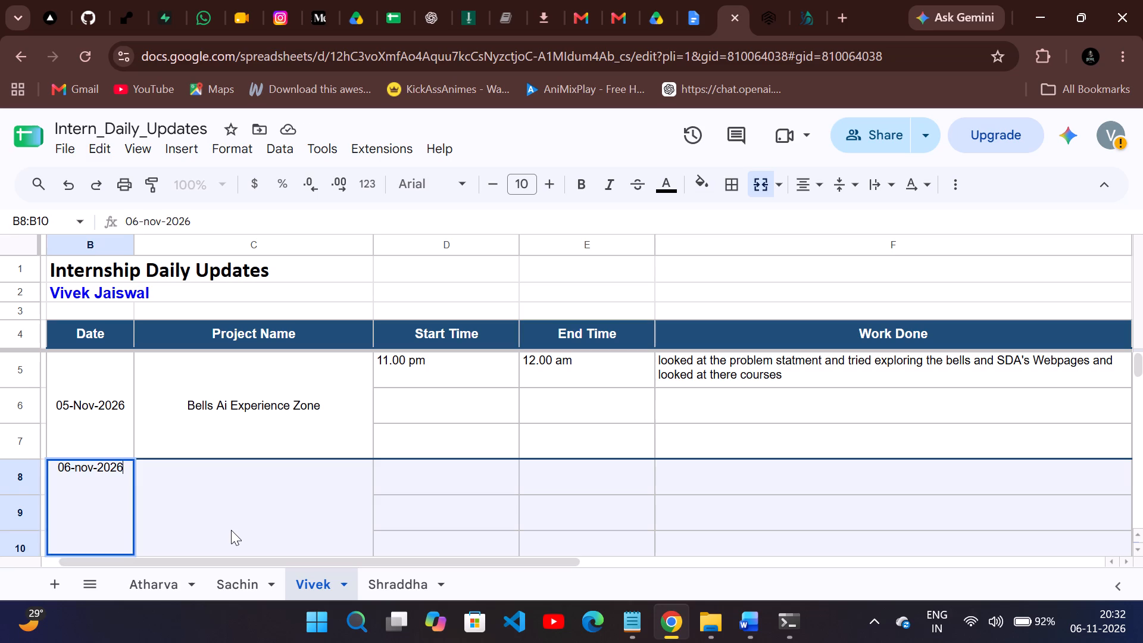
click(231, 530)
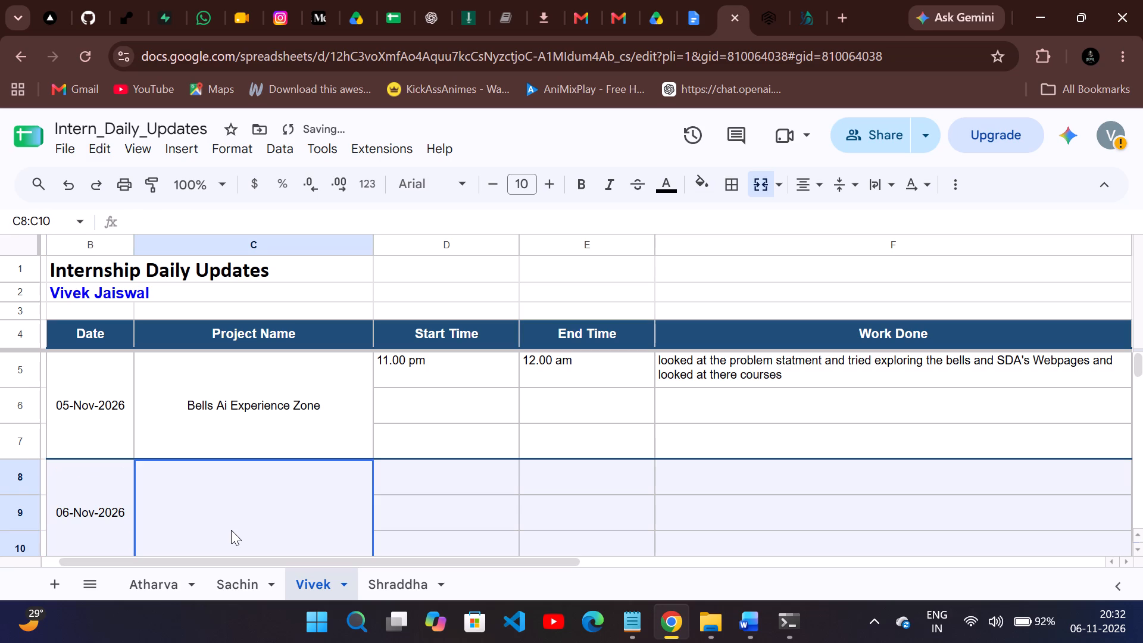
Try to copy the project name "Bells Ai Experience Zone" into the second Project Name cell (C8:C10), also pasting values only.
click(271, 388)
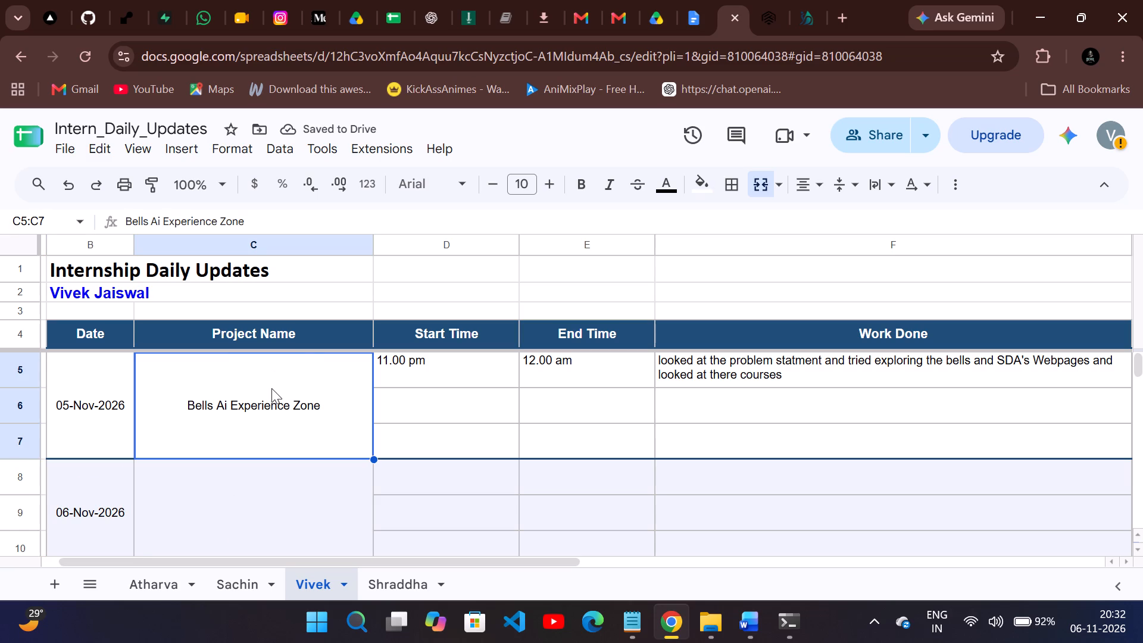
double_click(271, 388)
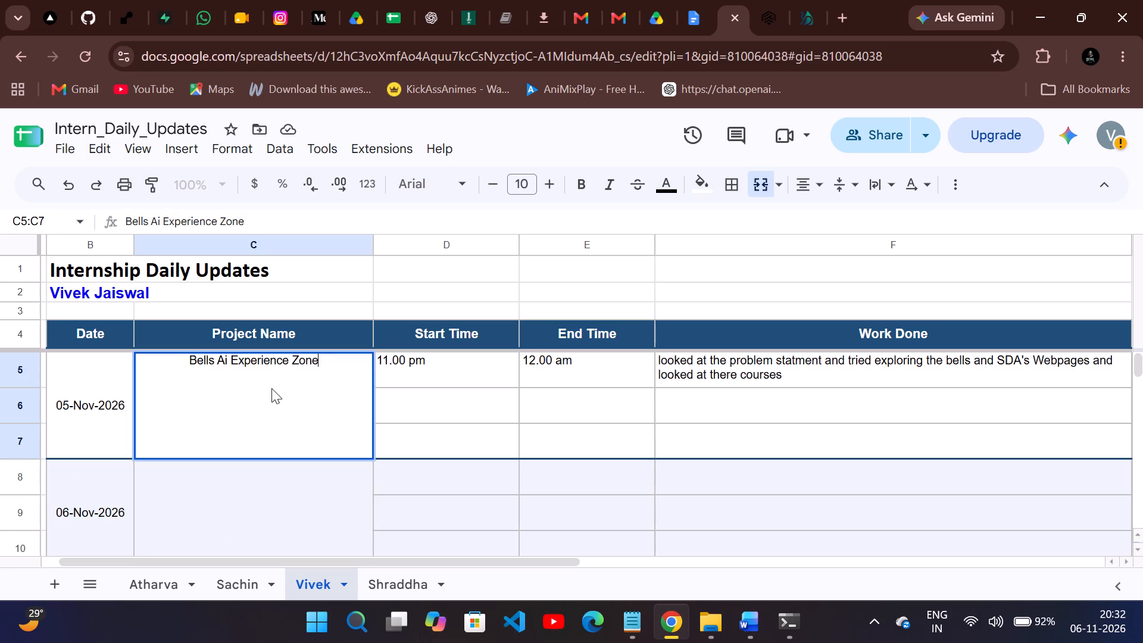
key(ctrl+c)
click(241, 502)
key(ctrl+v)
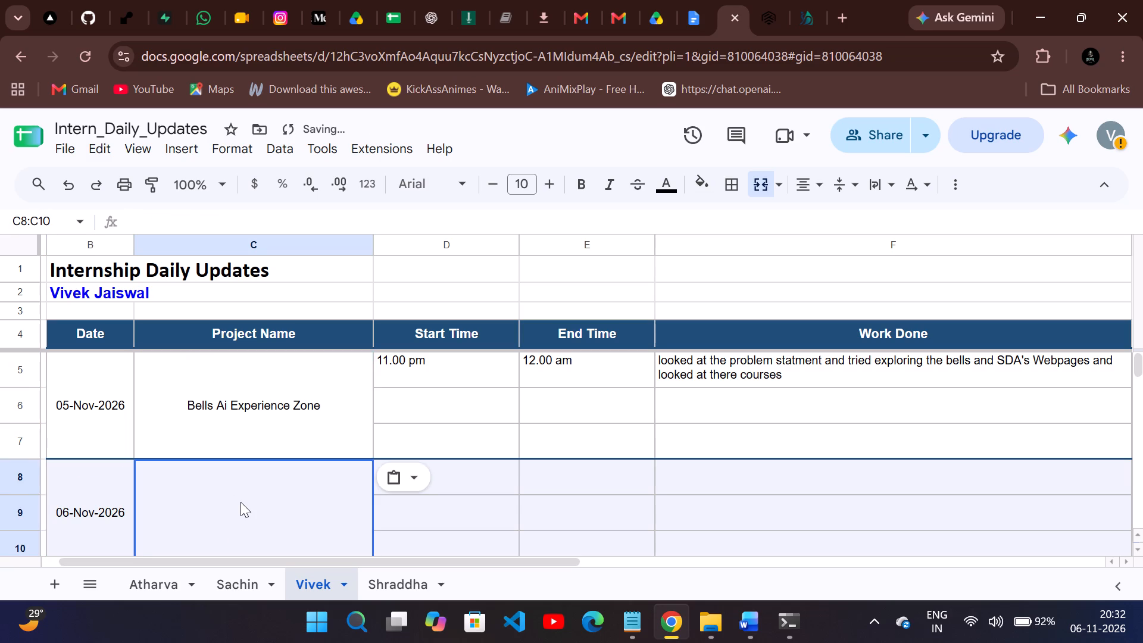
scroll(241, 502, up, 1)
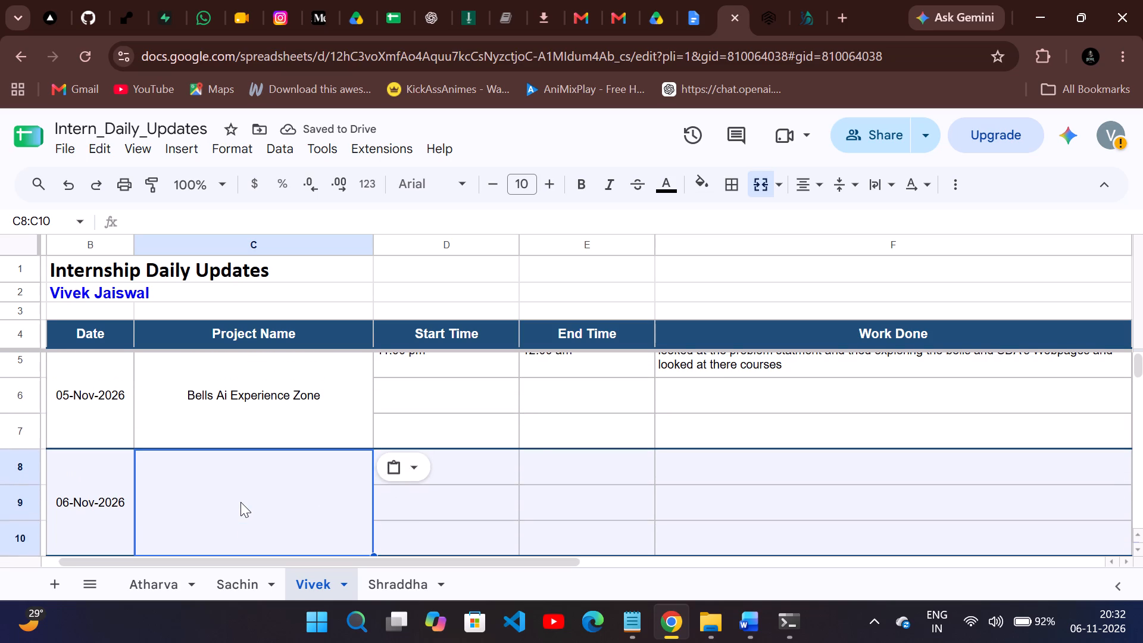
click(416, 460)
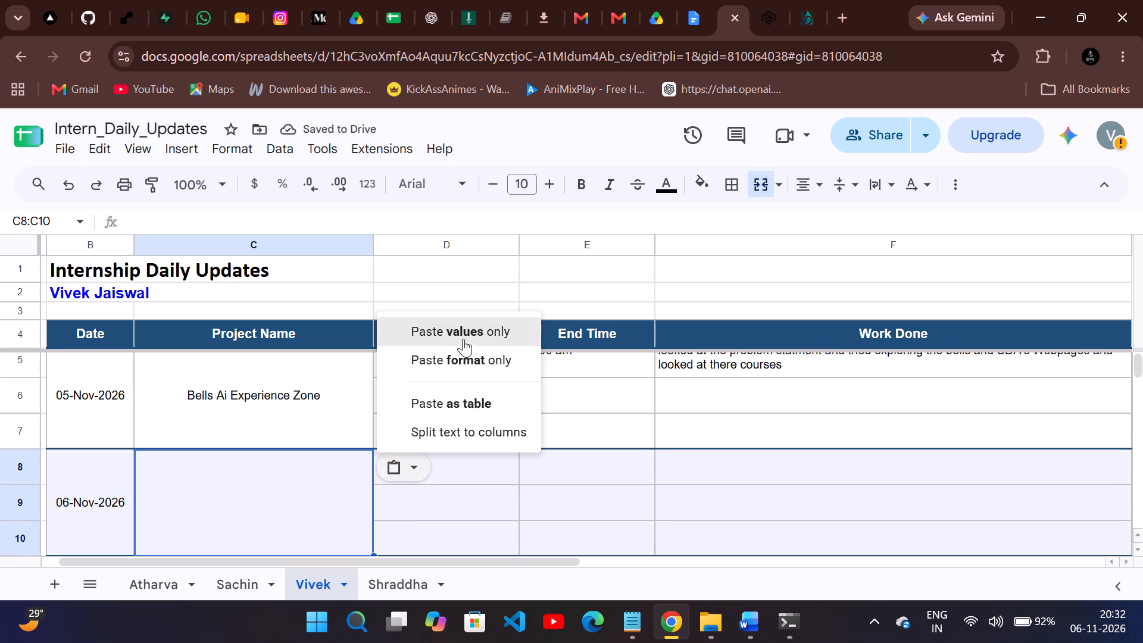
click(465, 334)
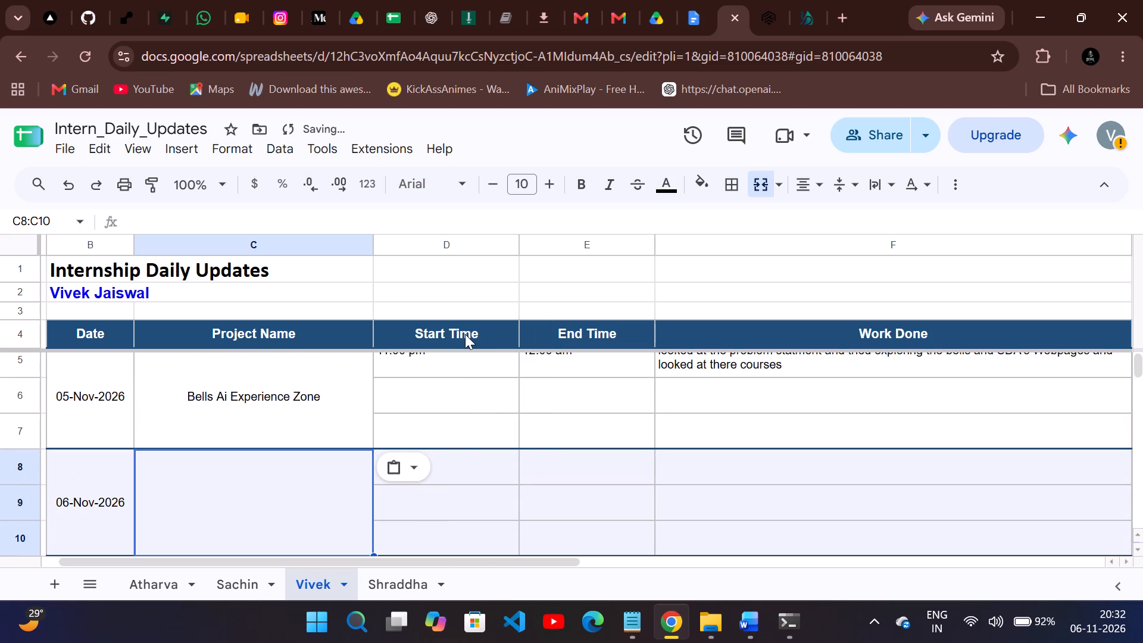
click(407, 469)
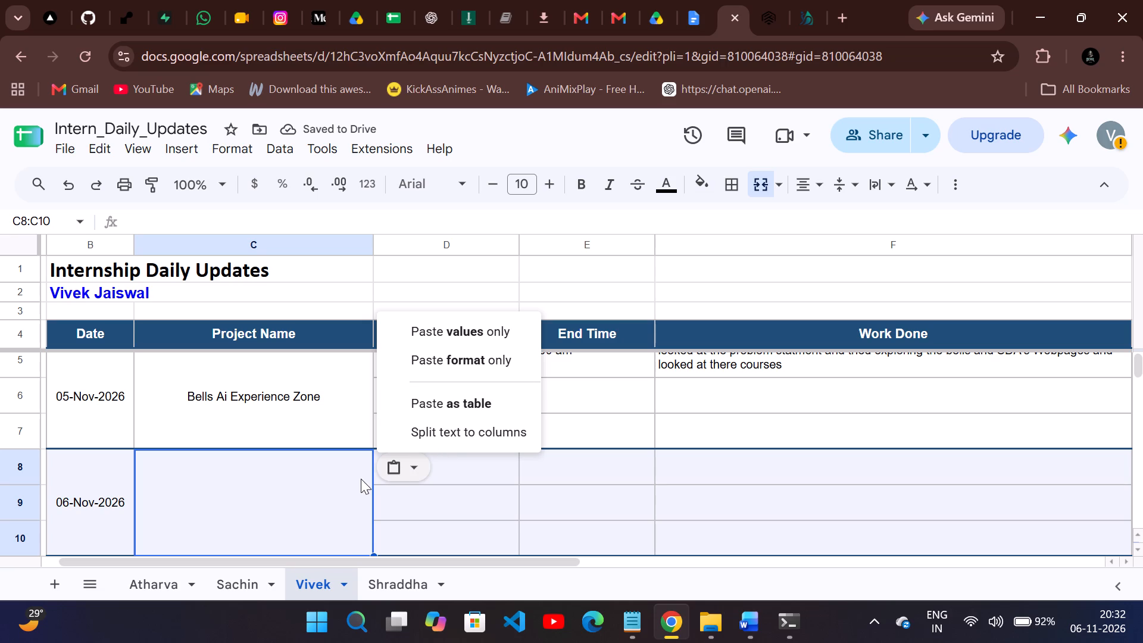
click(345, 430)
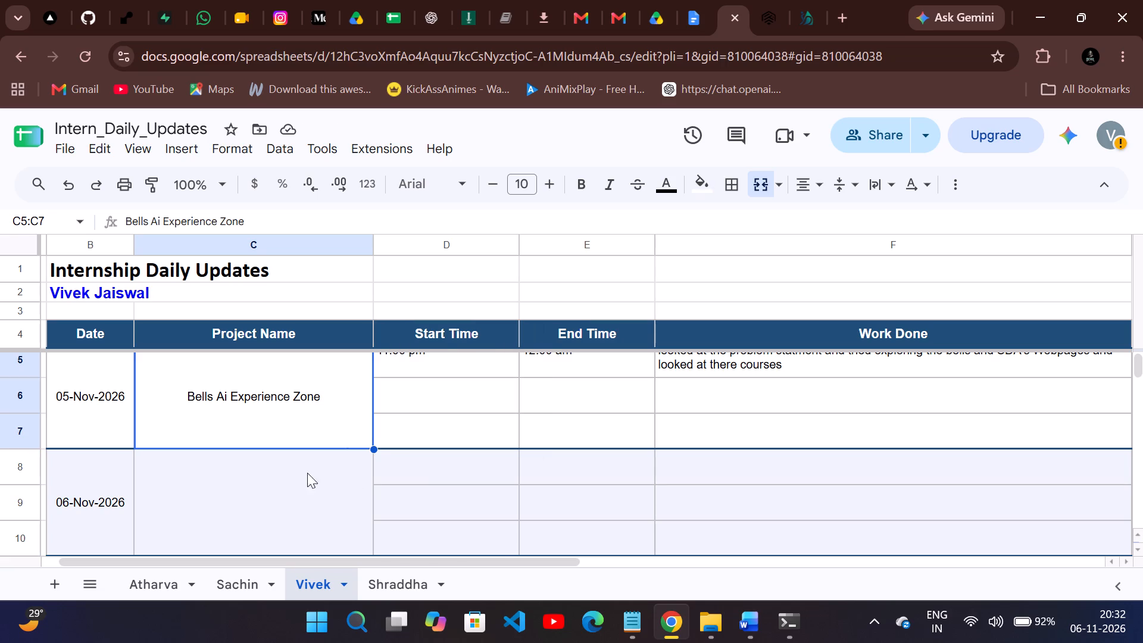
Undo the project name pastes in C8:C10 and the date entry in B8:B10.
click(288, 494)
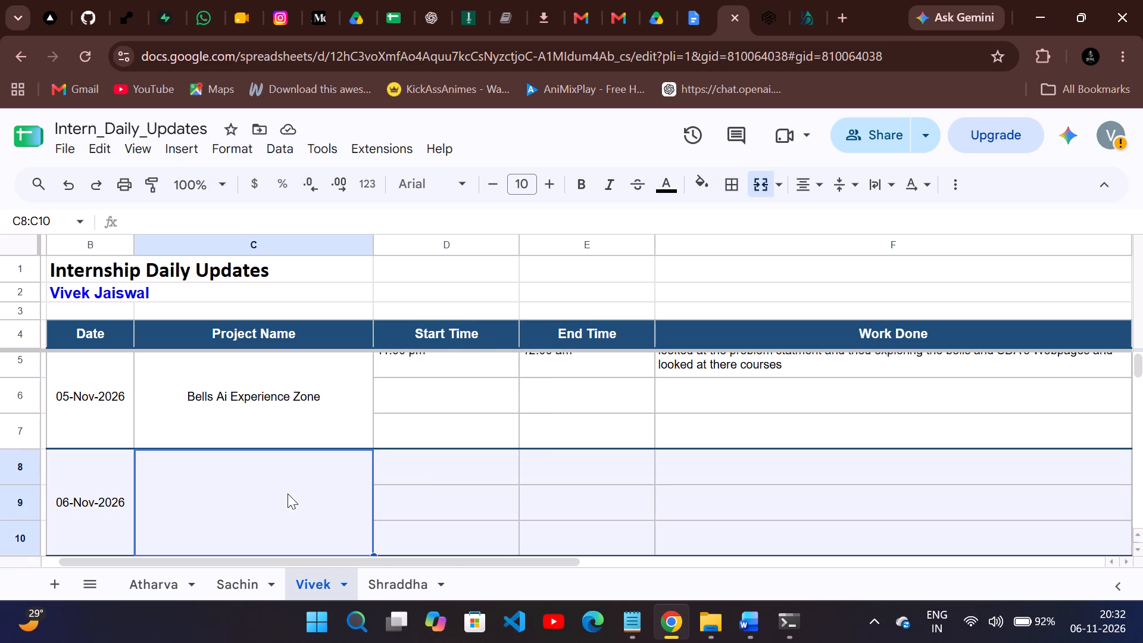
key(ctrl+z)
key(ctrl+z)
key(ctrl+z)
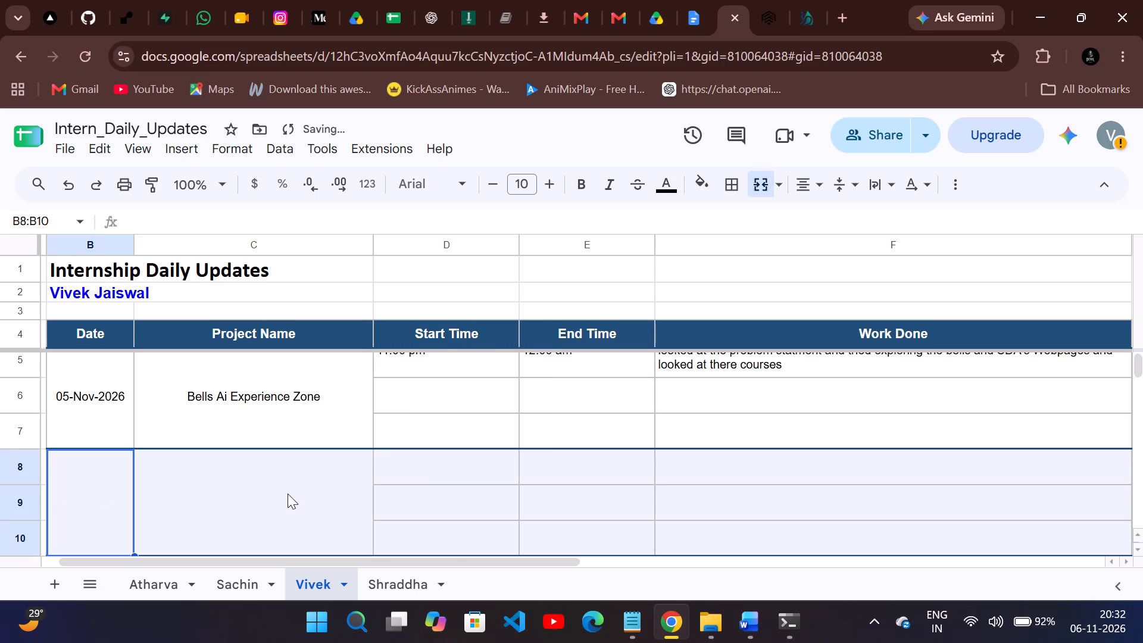
Redo the 06-Nov-2026 entry in the second Date cell (B8:B10).
key(ctrl+y)
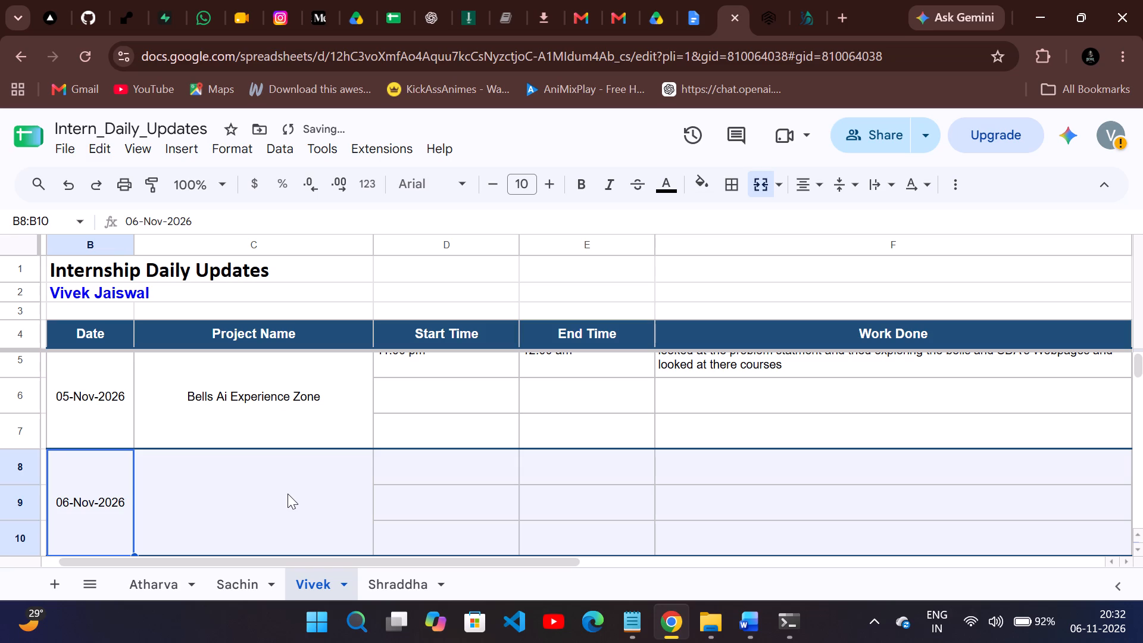
Enter the project name "Bells Ai Experiece Zone" in the second Project Name cell (C8:C10), beside 06-Nov-2026.
click(288, 494)
text(Be)
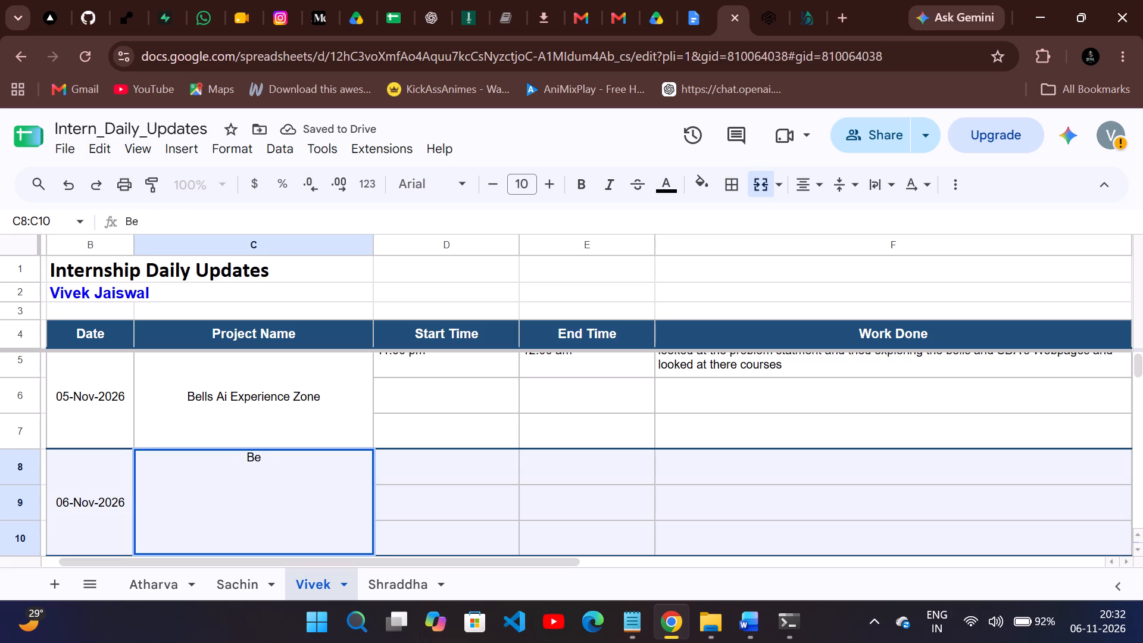
text(lls)
key(space)
text(Ai)
key(space)
text(Exp)
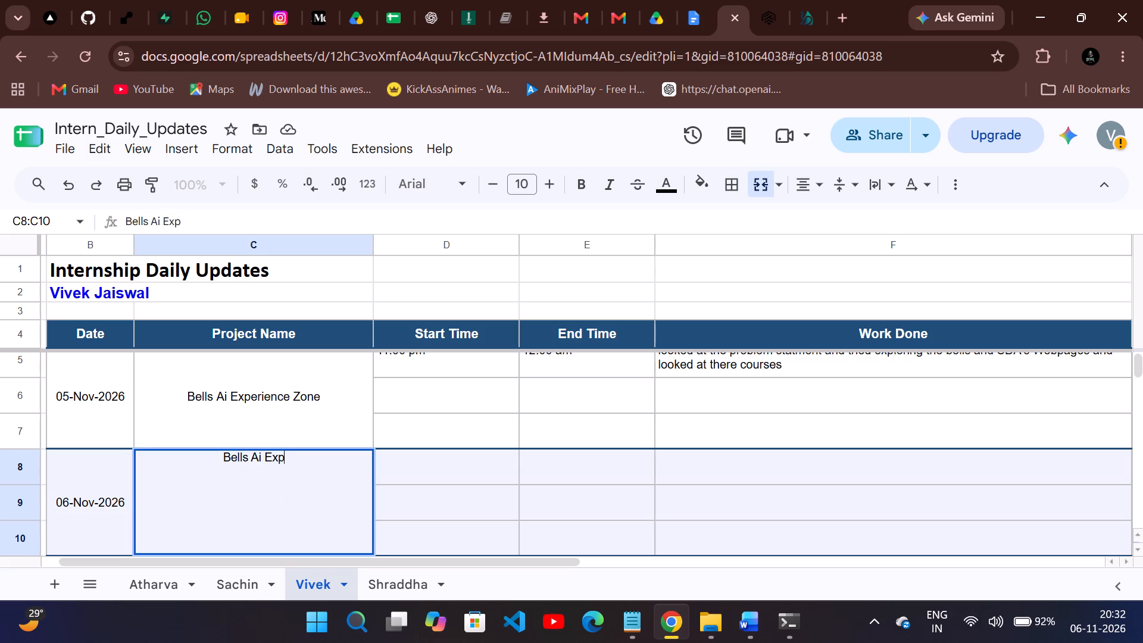
text(ei)
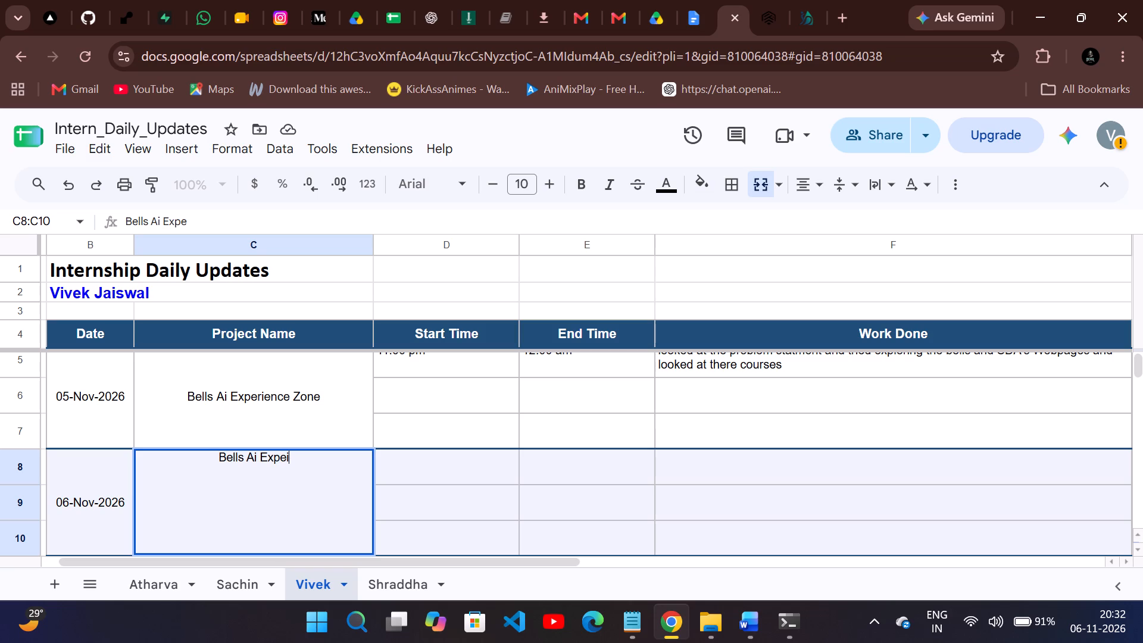
key(BackSpace)
text(ri)
text(ece)
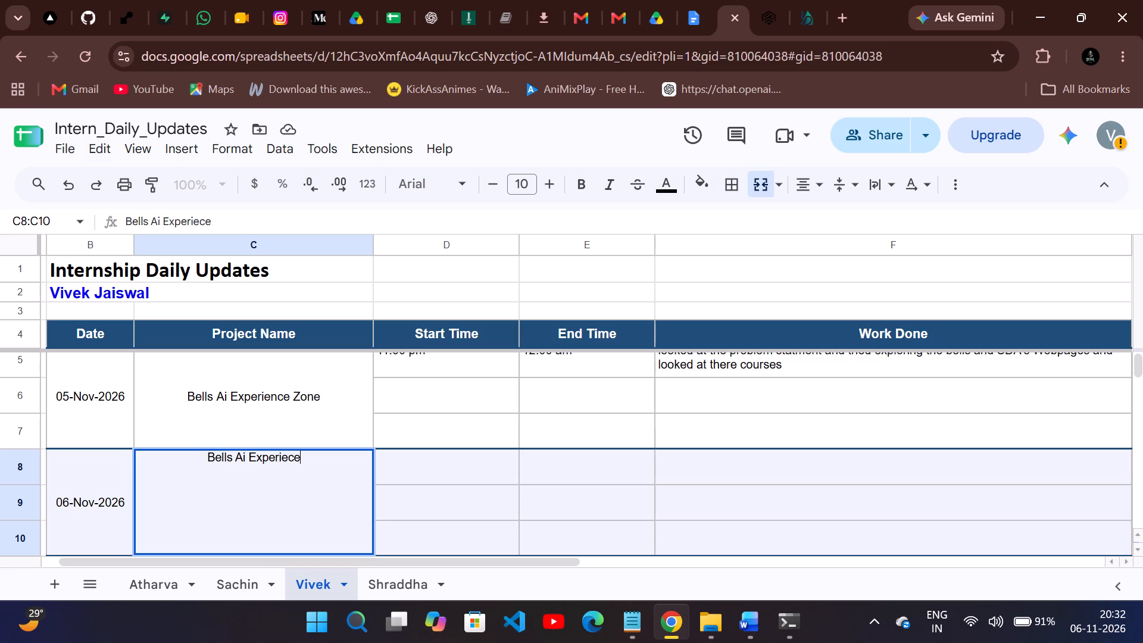
key(space)
text(Zone)
key(space)
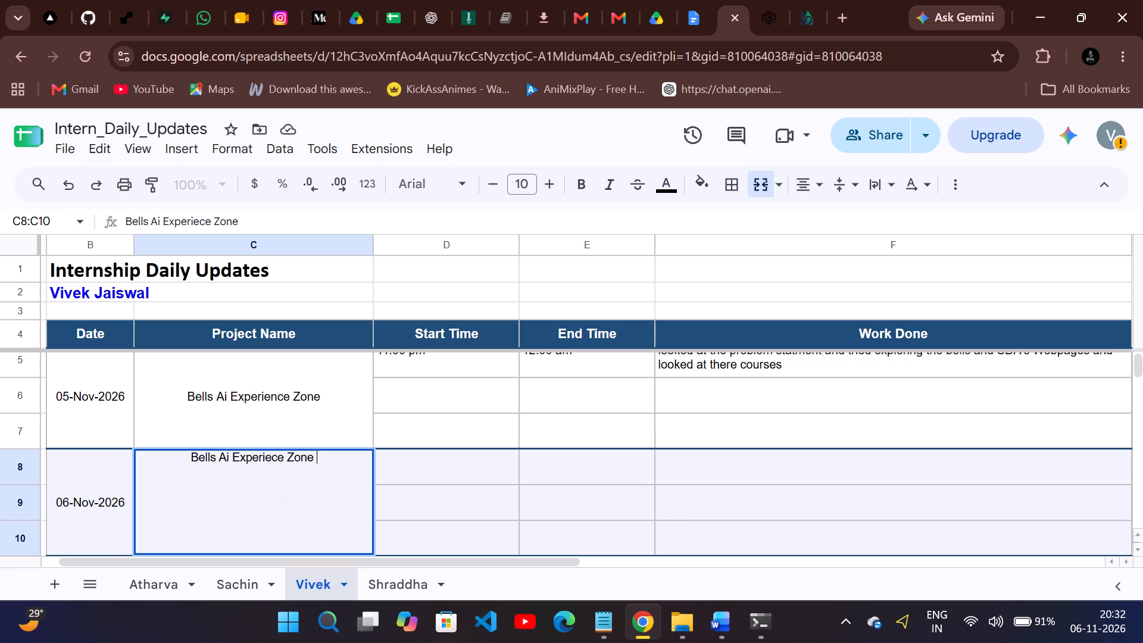
Enter "12.00 pm" as the first Start Time for 06-Nov-2026 in D8.
scroll(427, 486, down, 1)
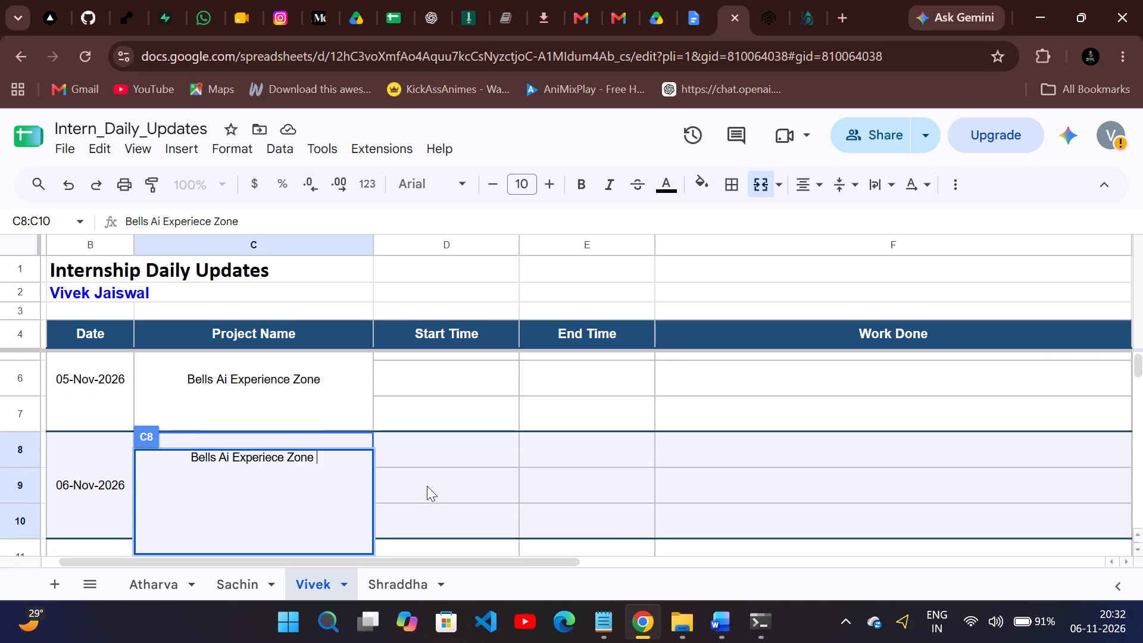
scroll(427, 486, down, 1)
scroll(427, 486, up, 2)
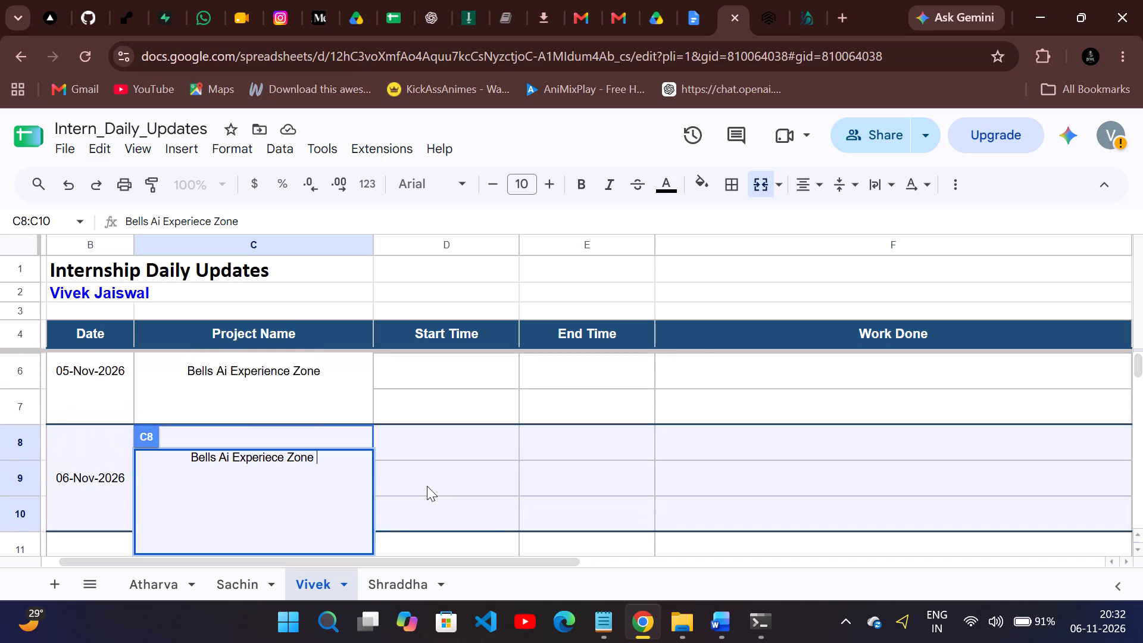
scroll(427, 486, up, 1)
click(410, 463)
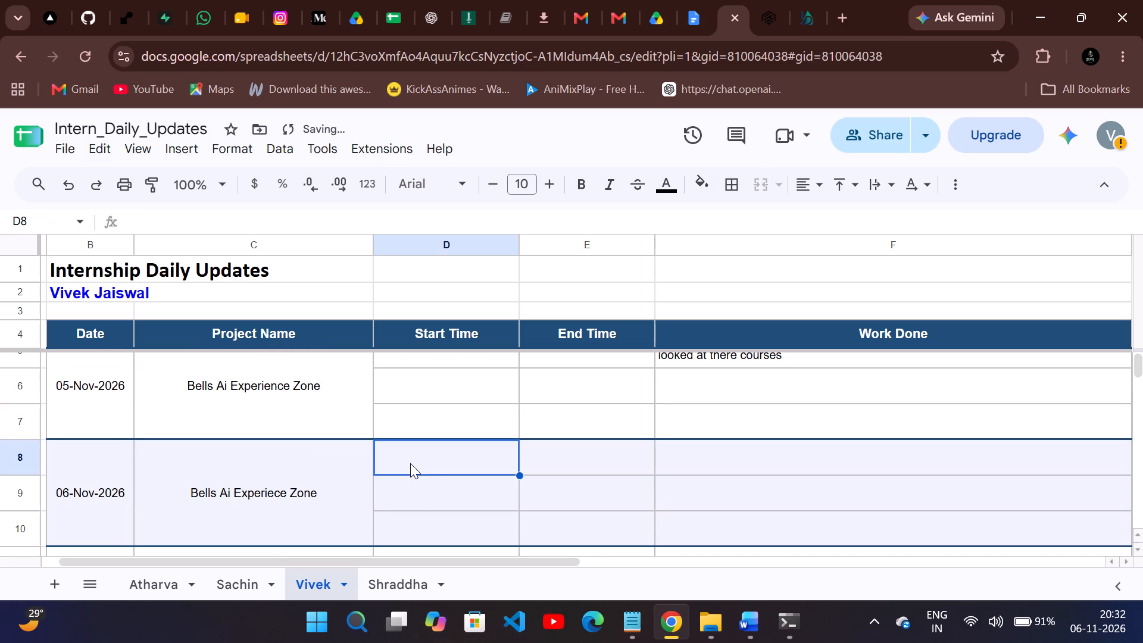
scroll(426, 458, up, 1)
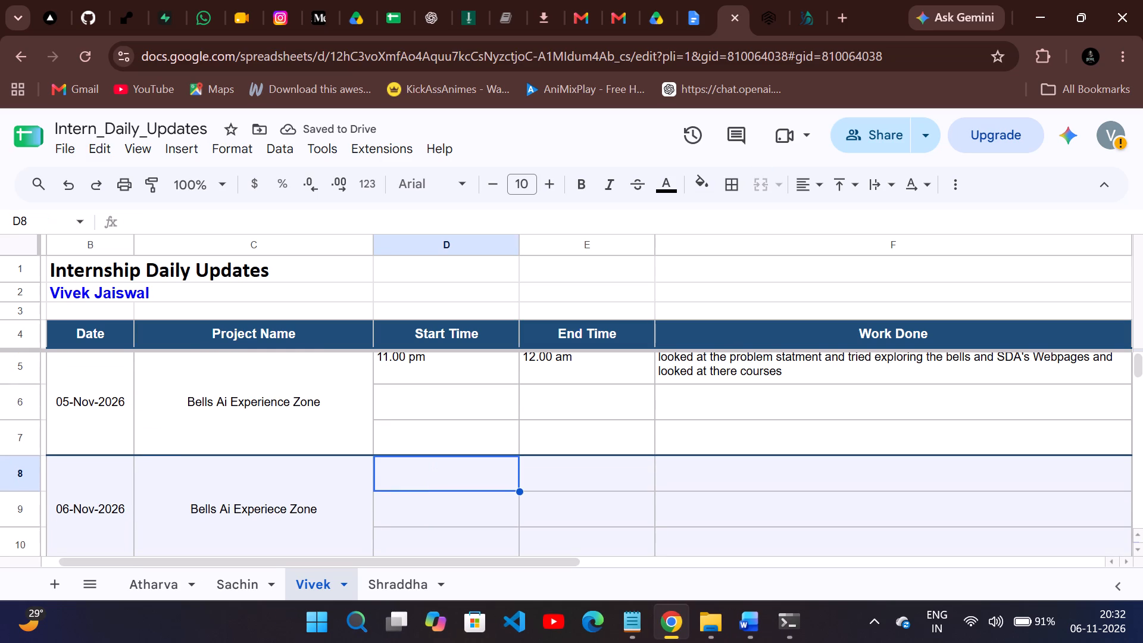
scroll(426, 458, up, 2)
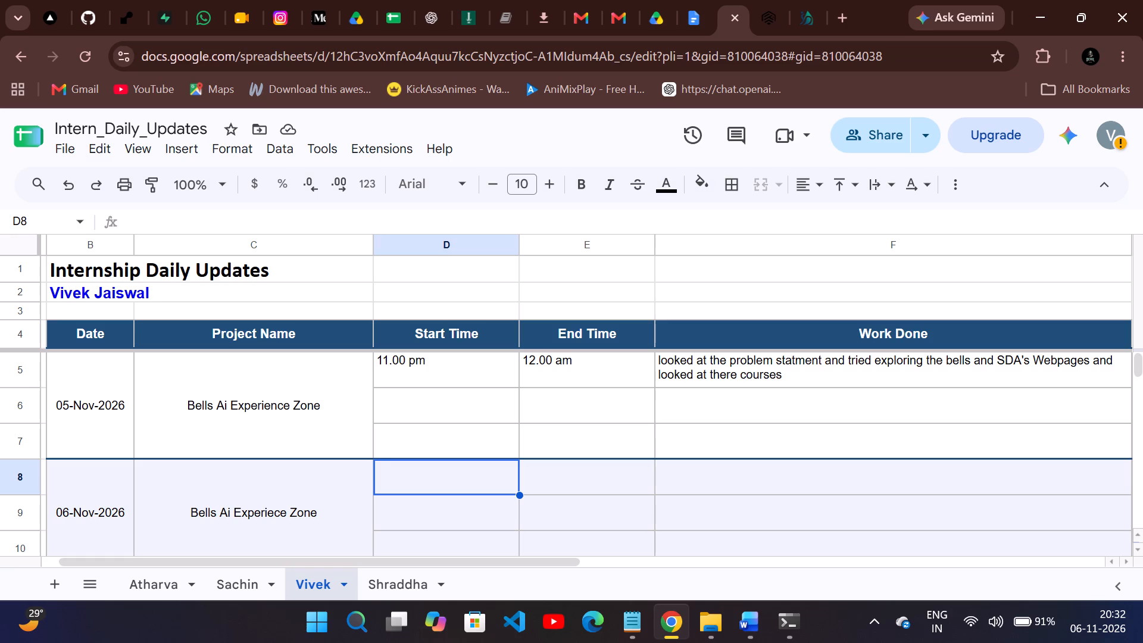
key(1)
key(2)
text(.20)
key(BackSpace)
key(BackSpace)
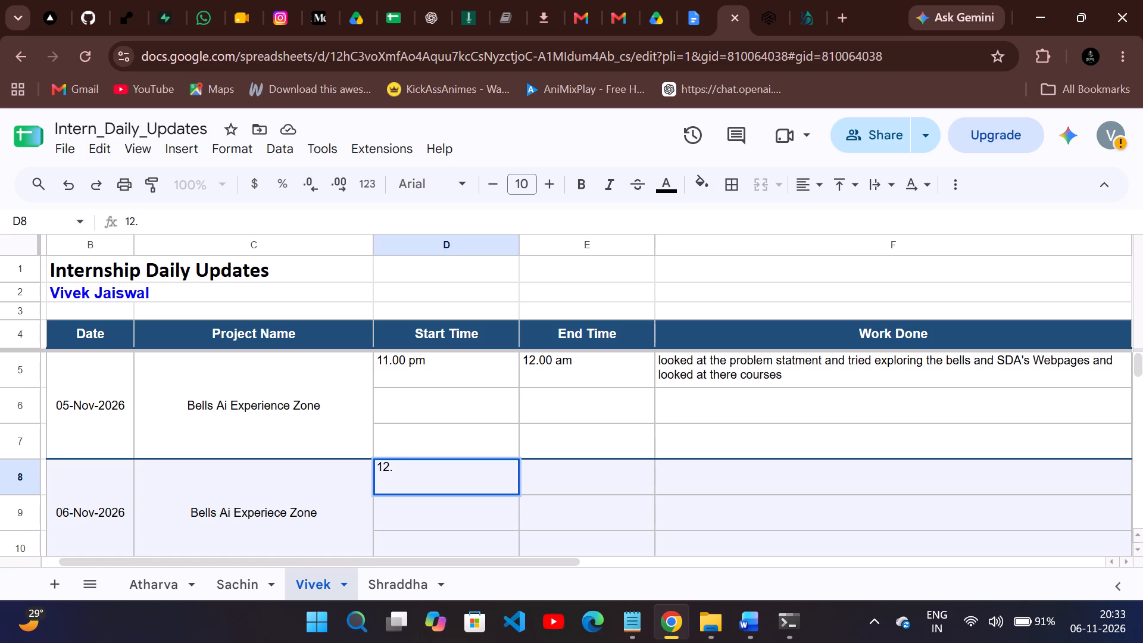
text(40)
key(space)
text(pm)
key(space)
click(401, 466)
key(BackSpace)
key(0)
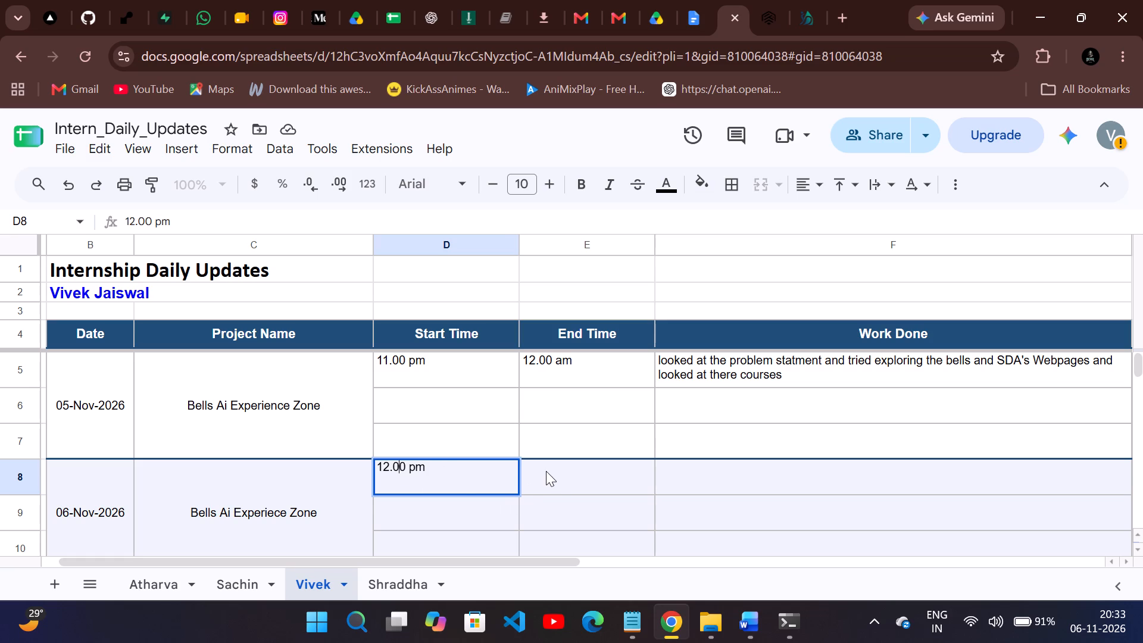
Enter "12.40 pm" as the first End Time for 06-Nov-2026 in E8.
click(546, 471)
text(12.40)
key(space)
text(pm)
key(space)
Fill Work Done cell F8 with "did a small meet and exchage the idea and throughts with interns and mentors".
click(734, 463)
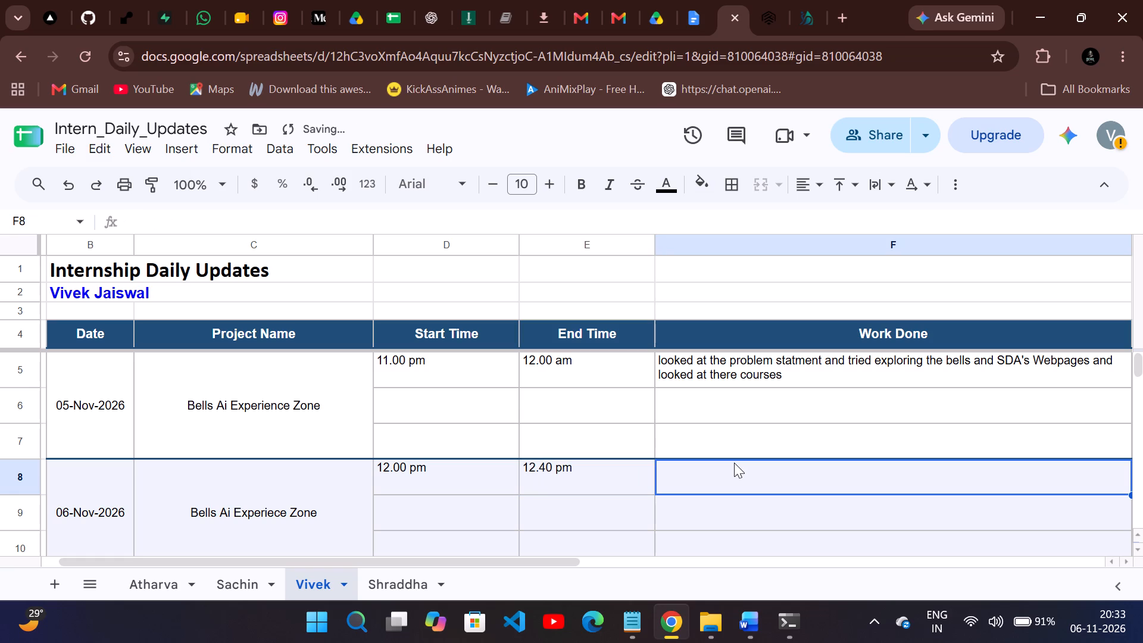
text(did)
key(space)
text(a)
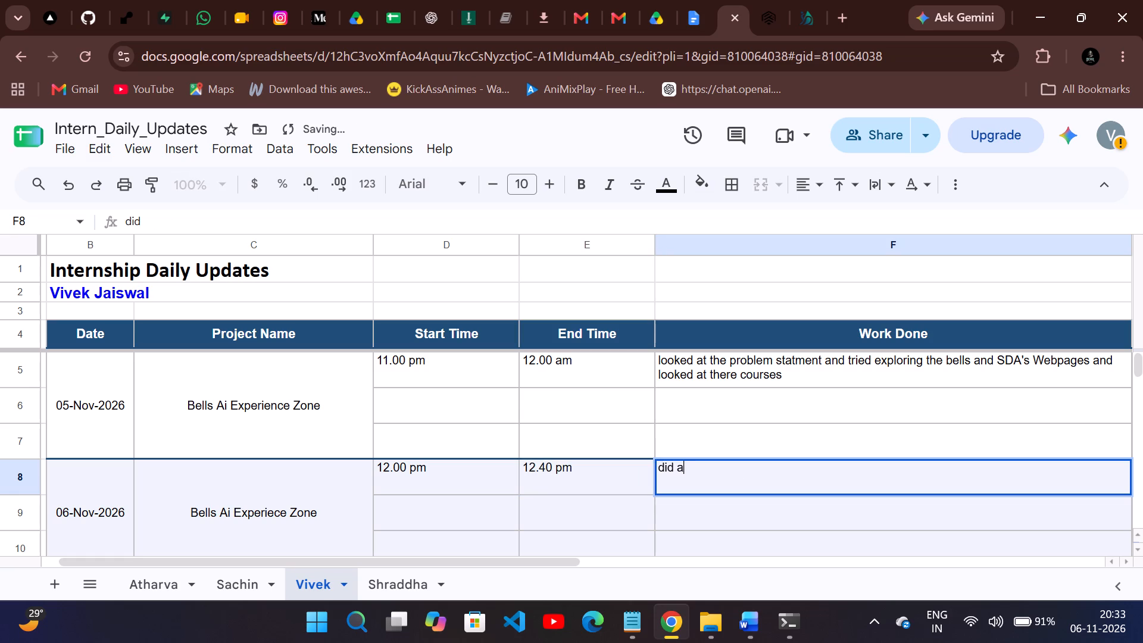
key(space)
text(small)
key(space)
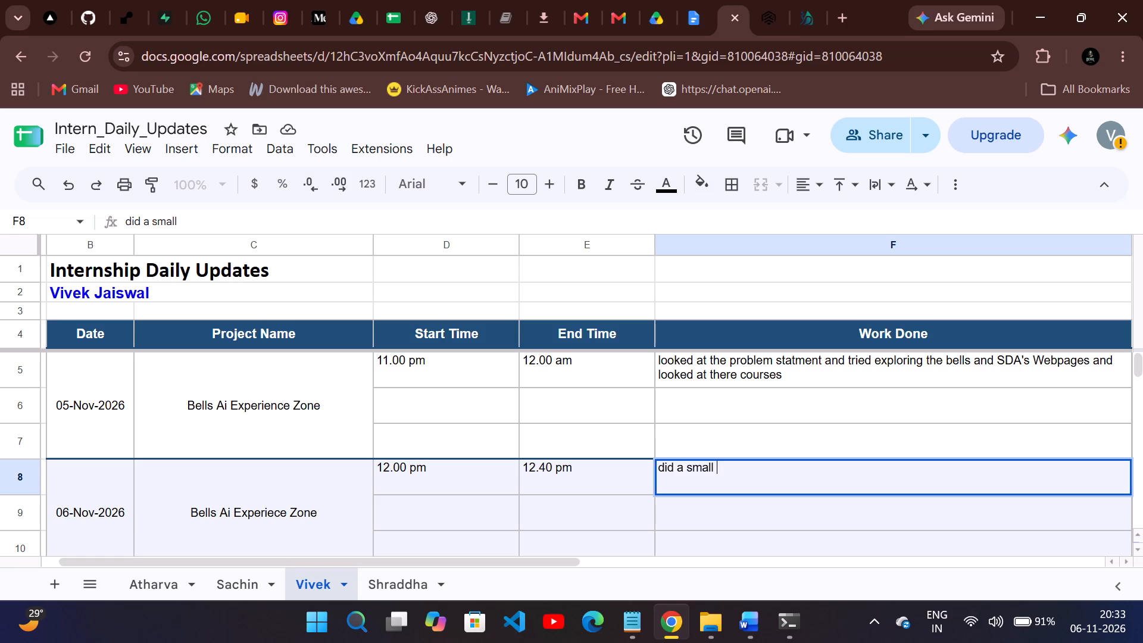
text(meet and)
key(space)
text(exca)
key(BackSpace)
text(haneg)
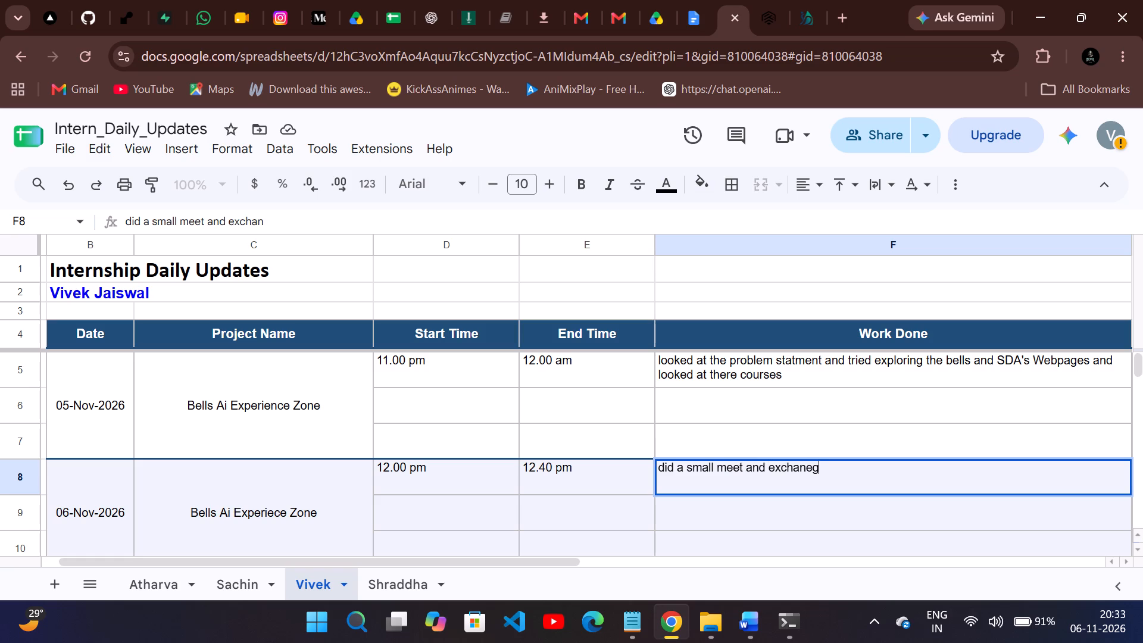
key(space)
key(BackSpace)
key(BackSpace)
key(BackSpace)
key(BackSpace)
text(ge the)
key(space)
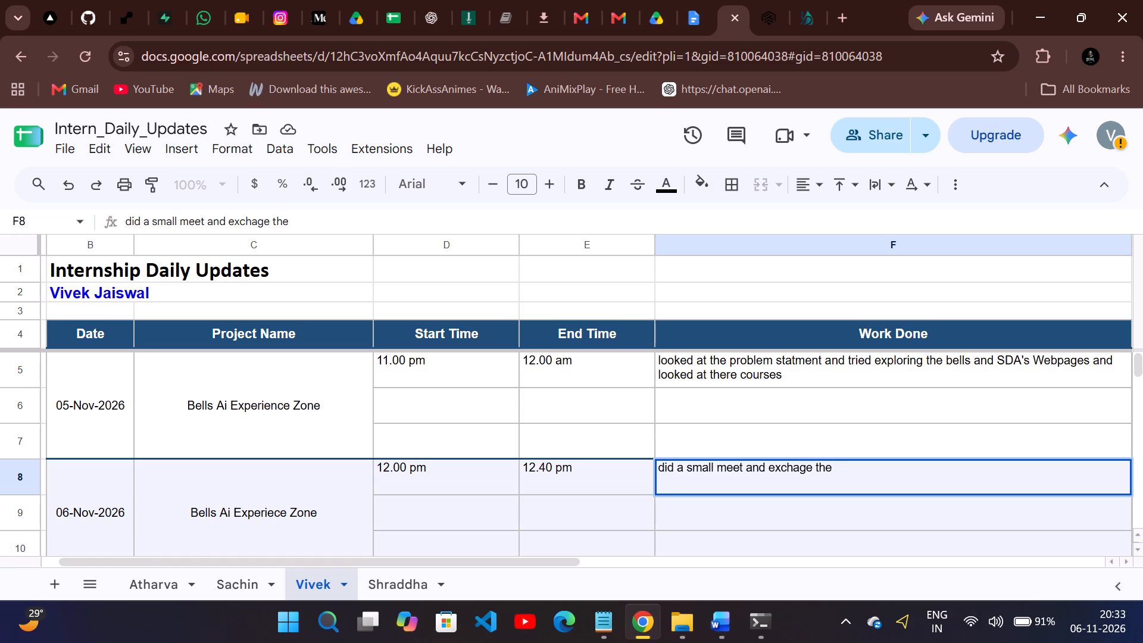
text(idea and throught)
key(space)
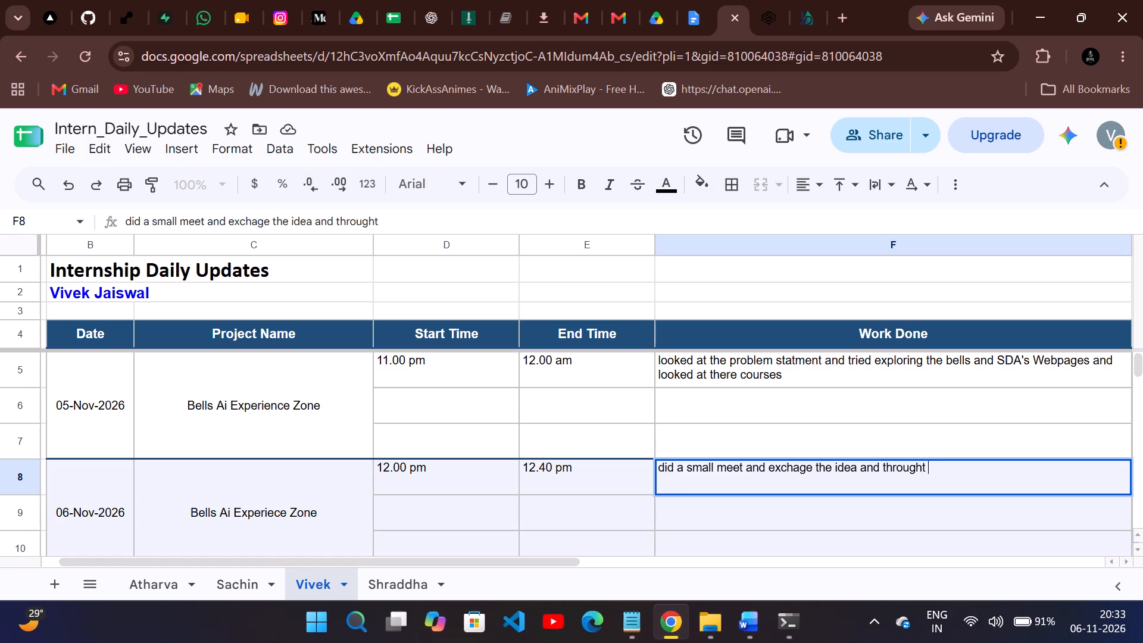
key(BackSpace)
text(d)
key(space)
key(BackSpace)
key(BackSpace)
text(s)
key(space)
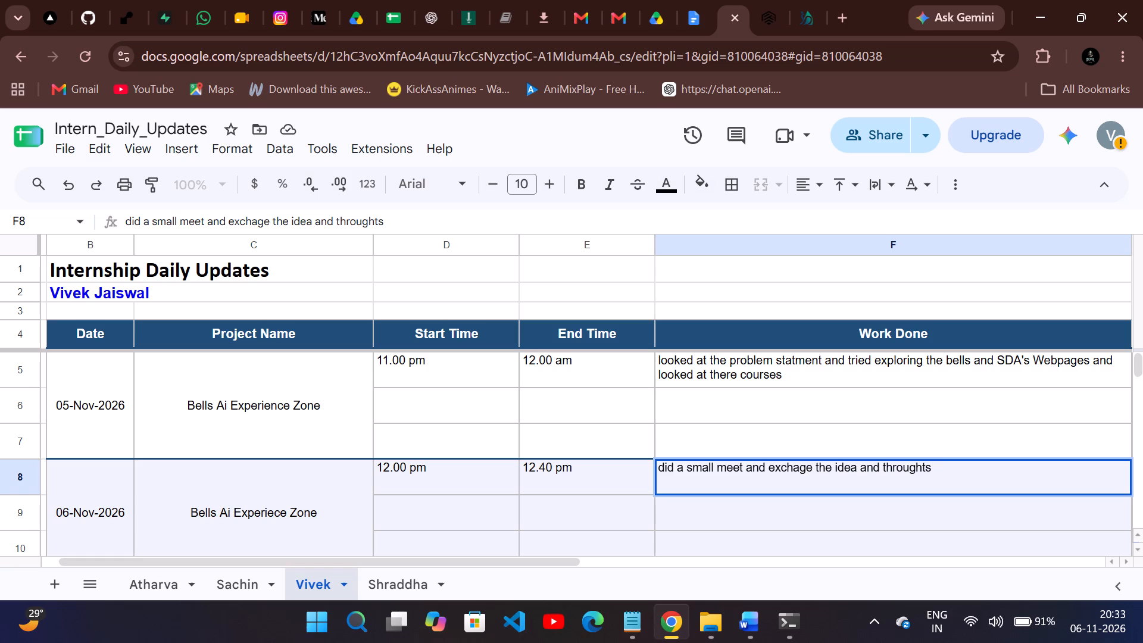
text(with)
key(space)
text(interns and mentors)
key(space)
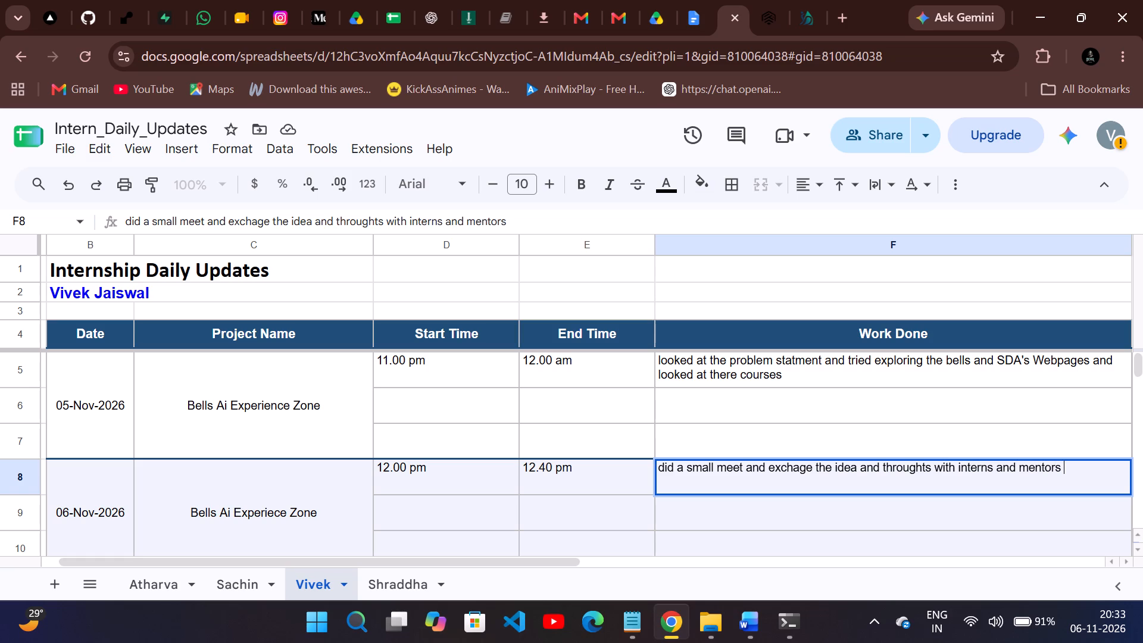
Enter "1.00 pm" as the second Start Time for 06-Nov-2026 in D9.
click(467, 513)
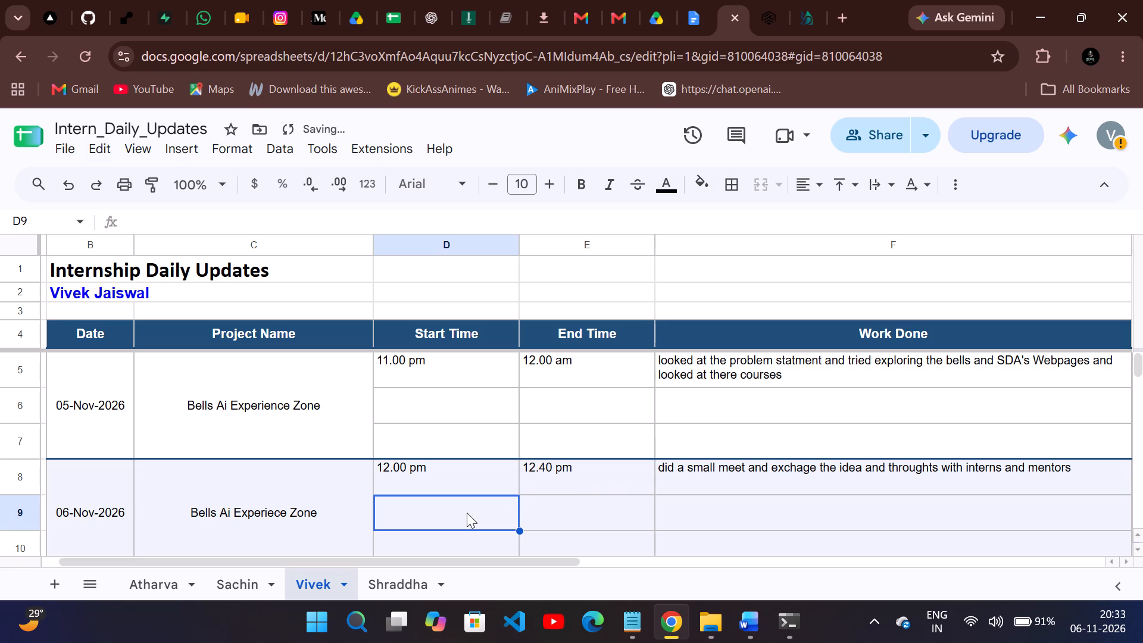
key(1)
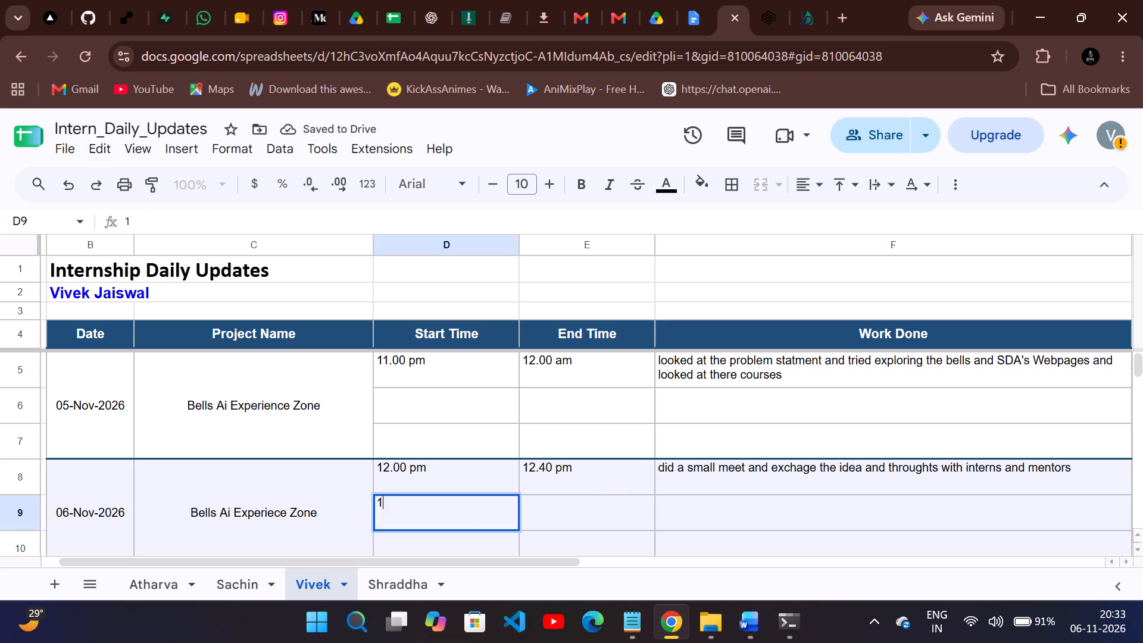
text(.00)
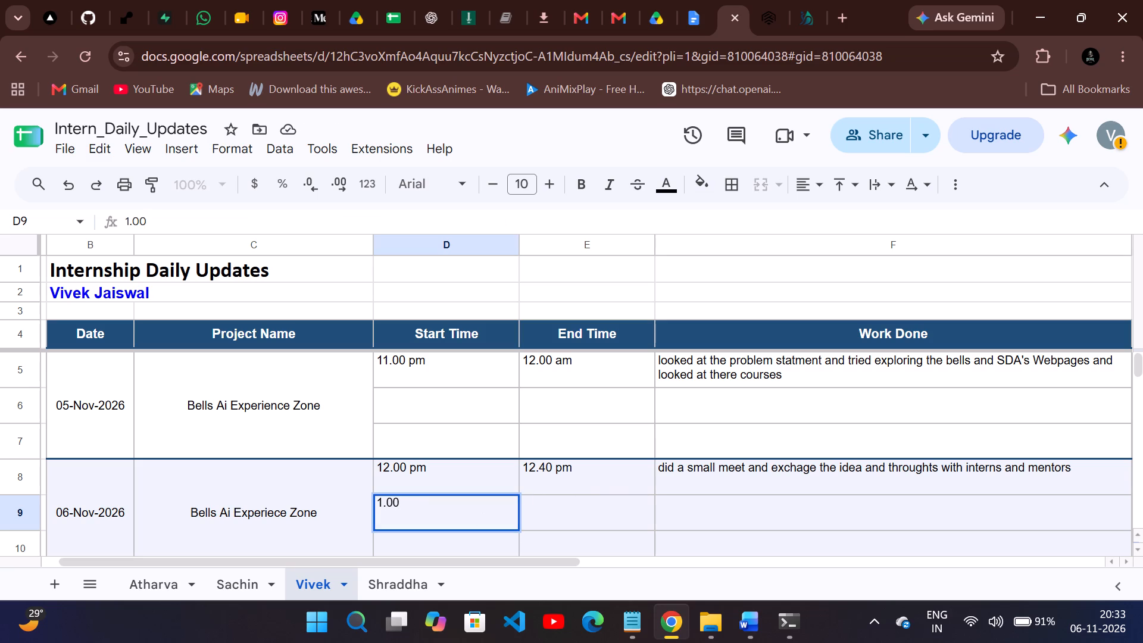
key(space)
text(pm)
key(space)
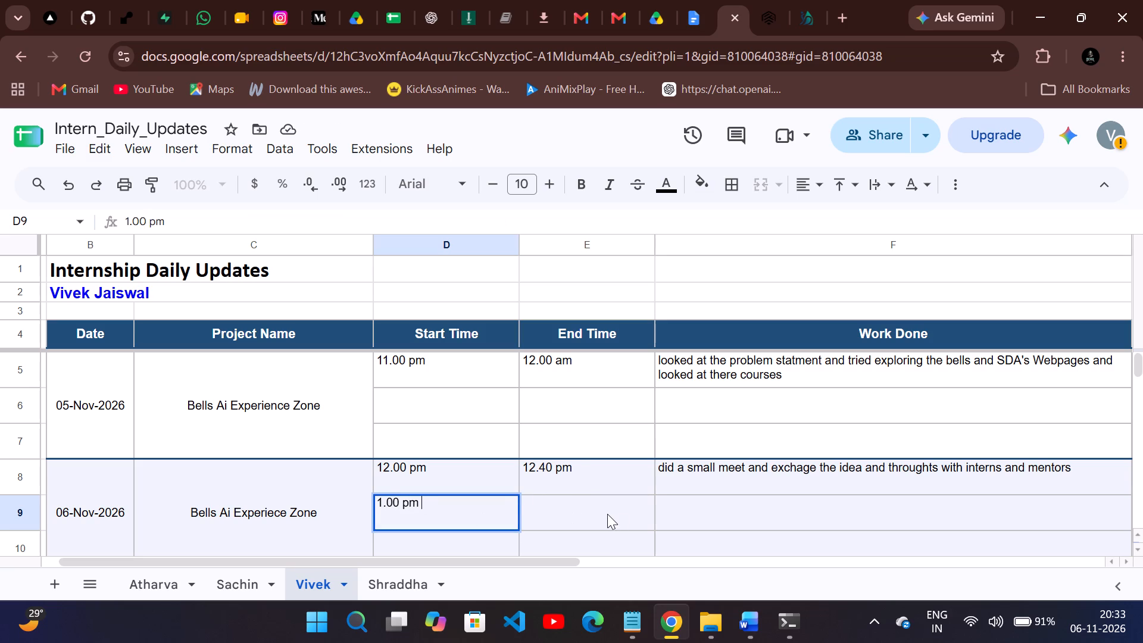
Enter "3.30 pm" as the second End Time for 06-Nov-2026 in E9.
click(607, 514)
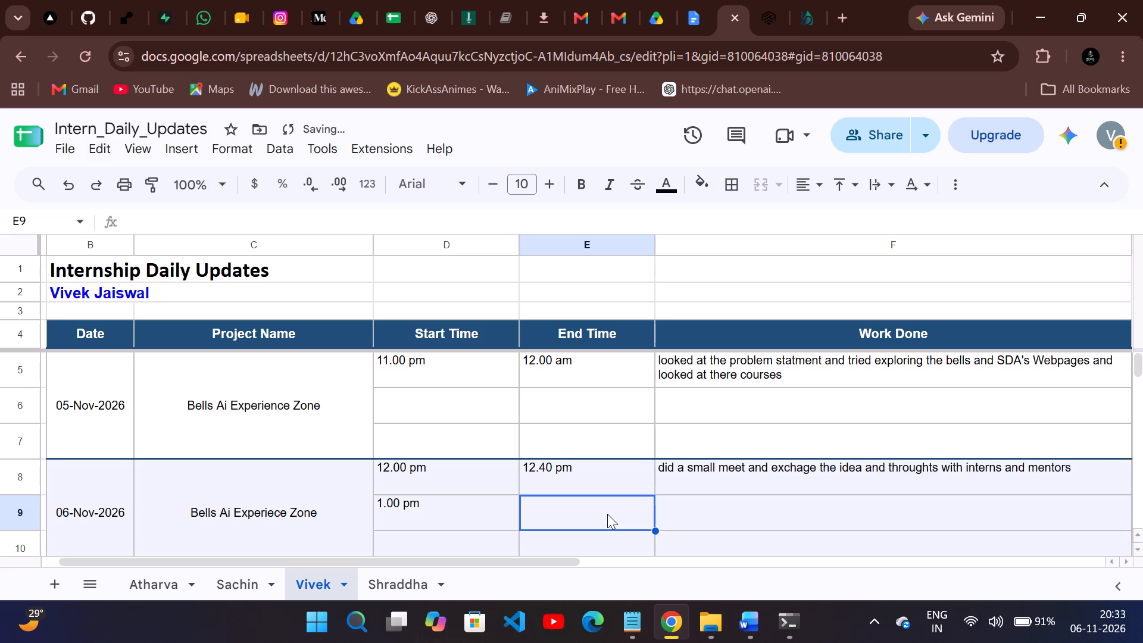
text(3.30)
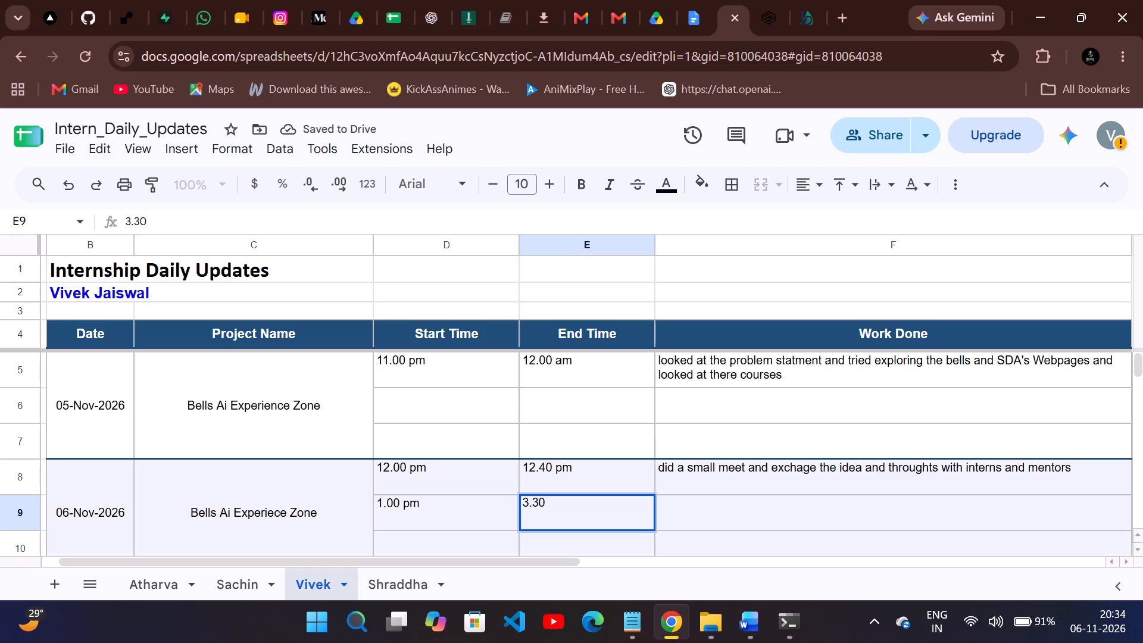
key(space)
text(pm)
key(space)
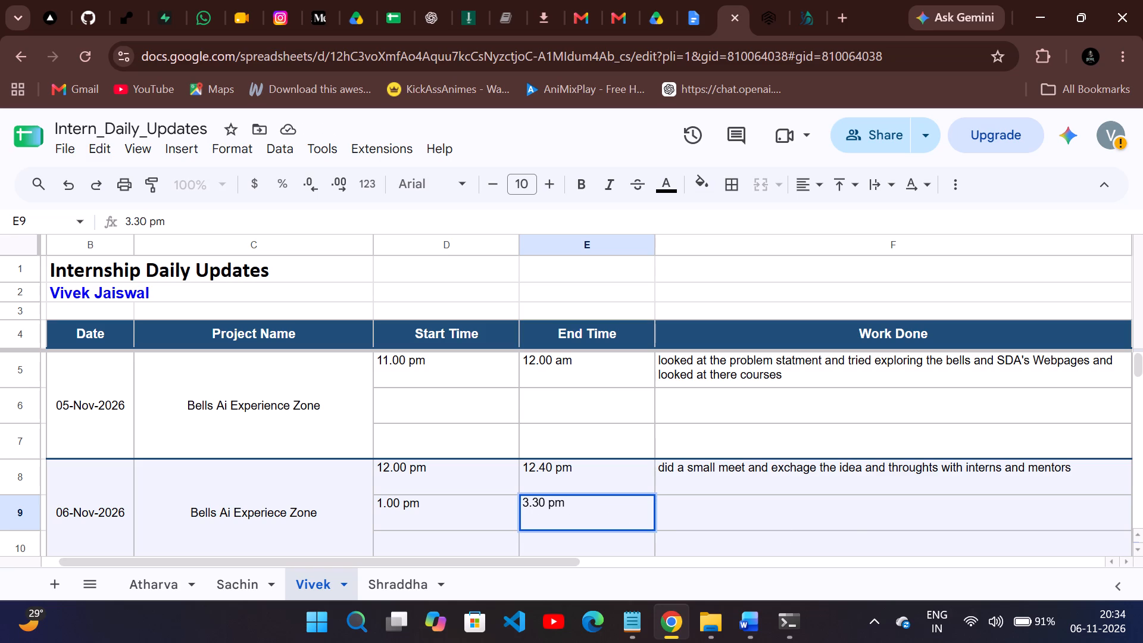
Enter "listed down the courses offered by bells and did the brainstroming" in Work Done cell F9.
click(814, 513)
text(listed)
key(space)
text(down the courses)
key(space)
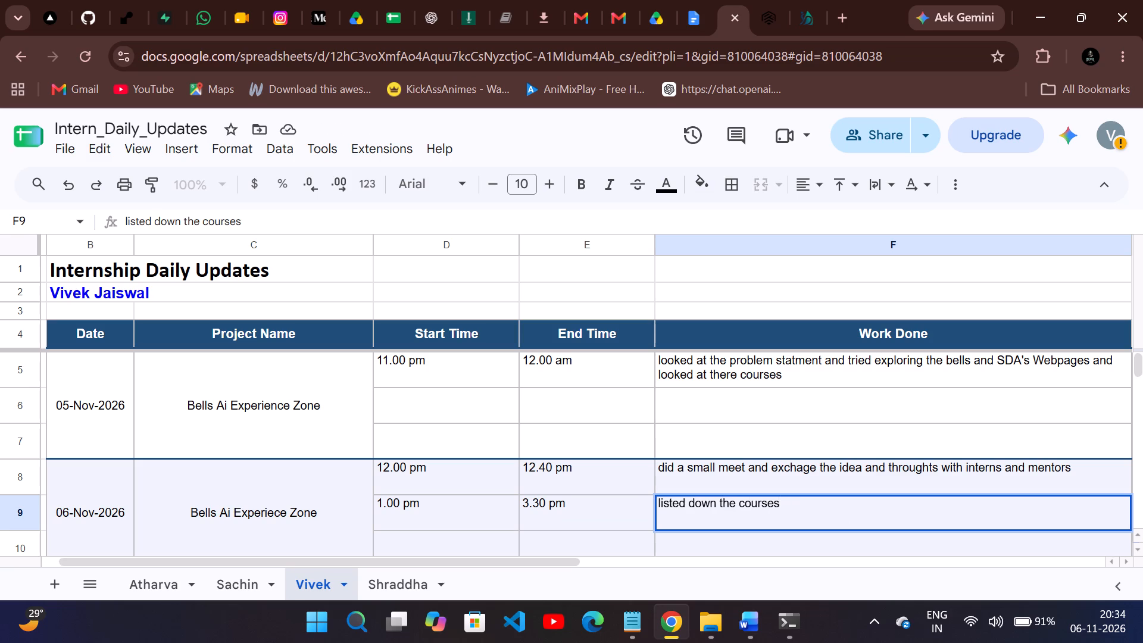
text(og=f)
key(BackSpace)
key(BackSpace)
key(BackSpace)
text(fferes)
key(BackSpace)
text(d by bells and)
key(space)
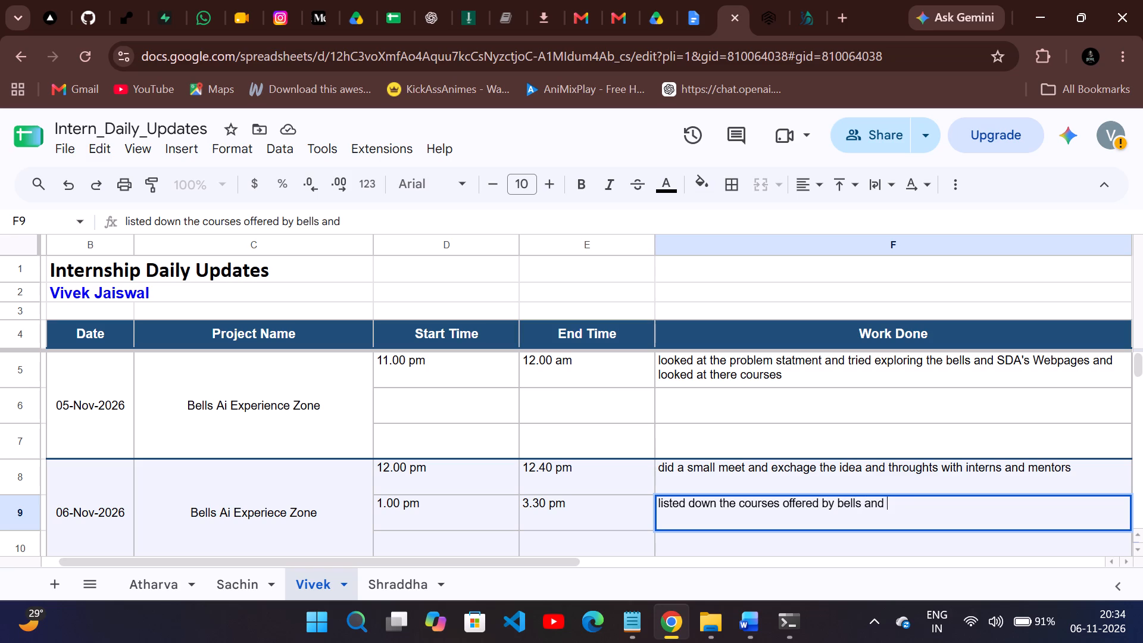
text(did)
key(space)
text(the brain)
key(space)
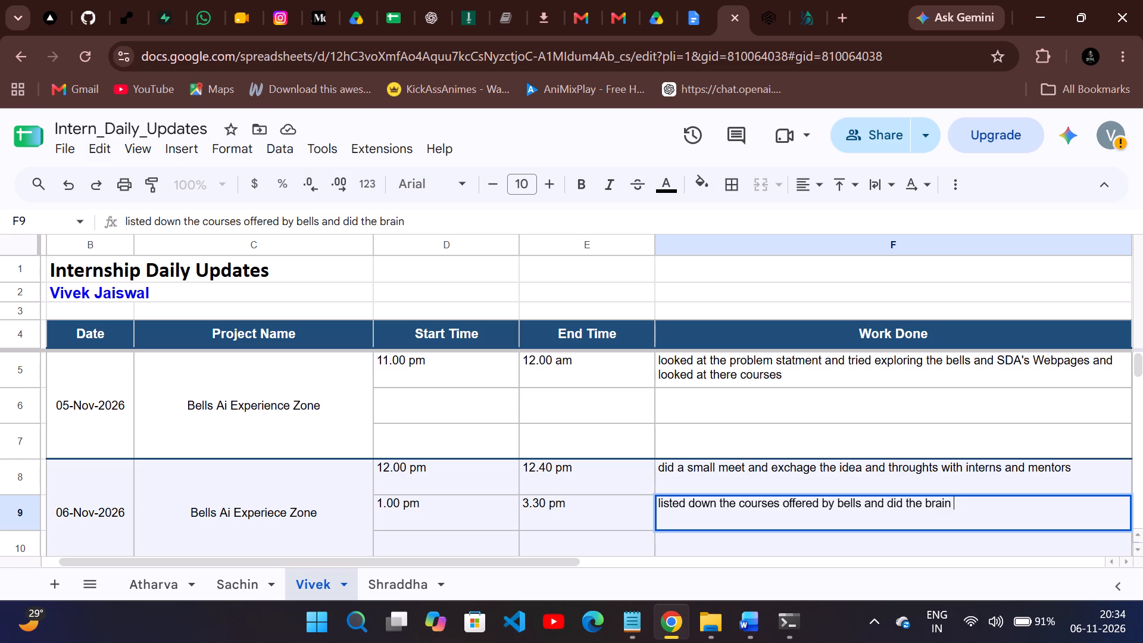
key(BackSpace)
text(stroming)
key(space)
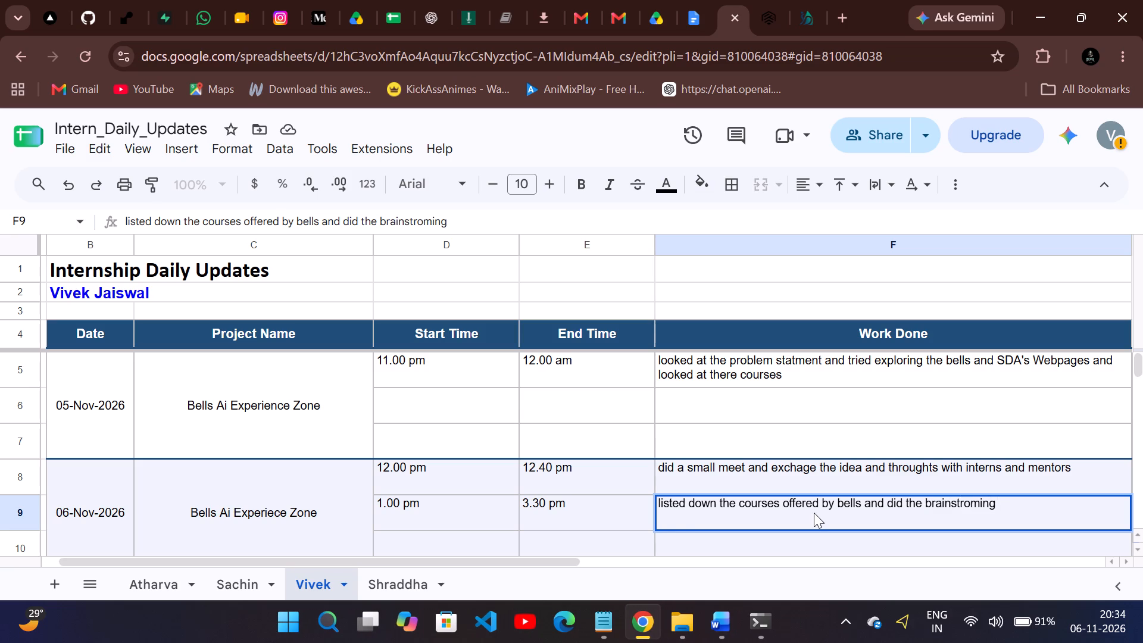
Continue the F9 entry with "with the idea of Web Camm and future".
text(with the idea od)
key(space)
key(BackSpace)
key(BackSpace)
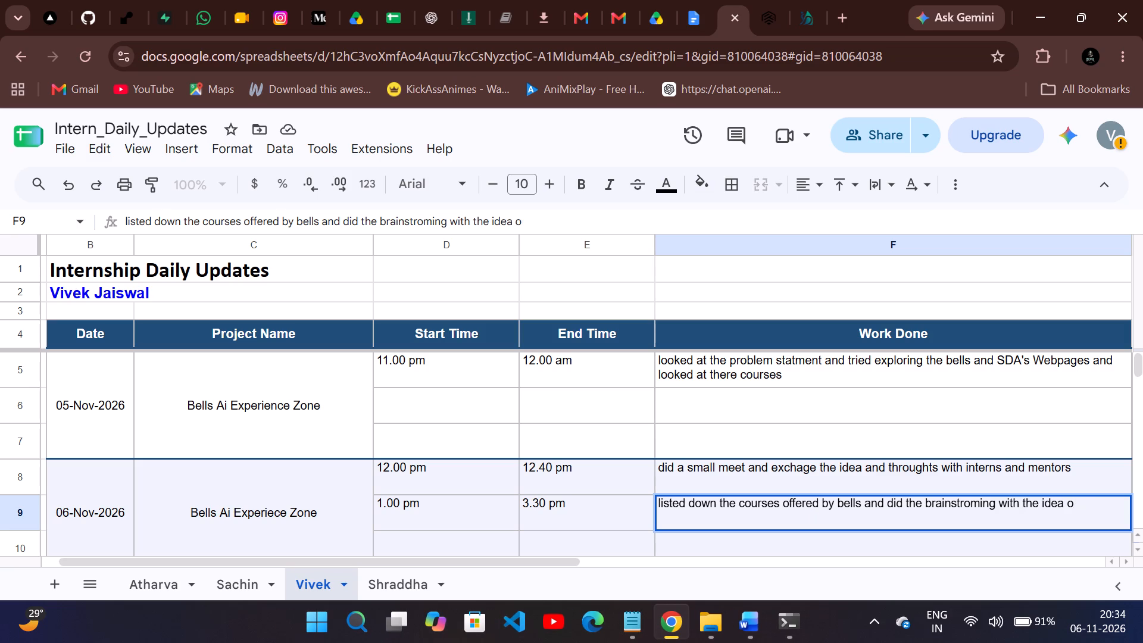
text(f)
key(space)
text(Web Cam)
key(space)
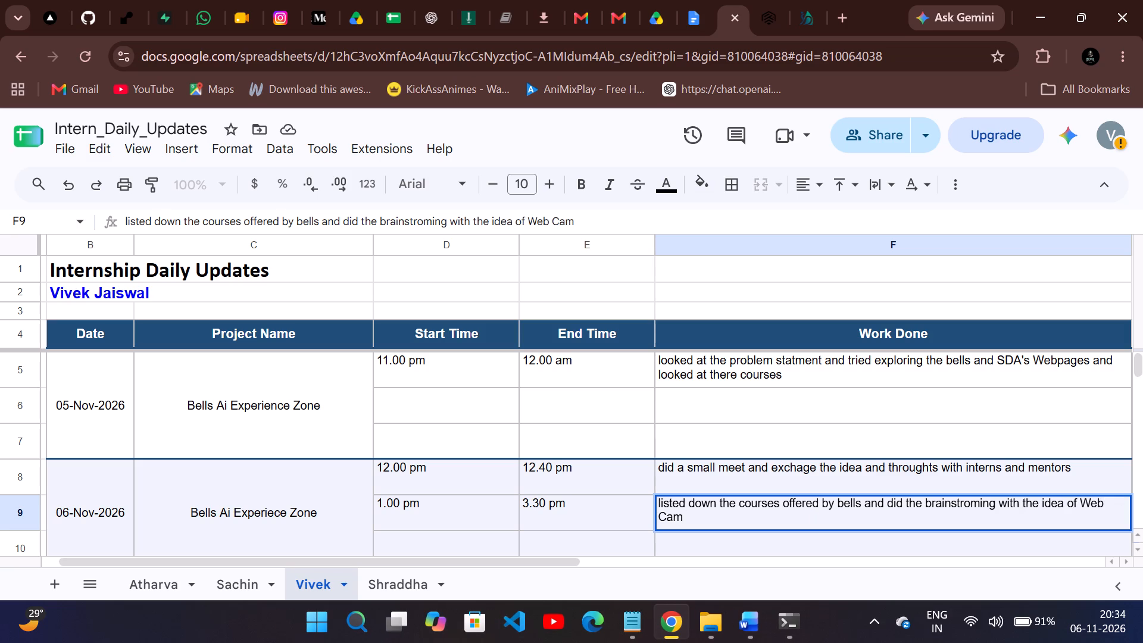
key(BackSpace)
text(m)
key(space)
text(an)
key(space)
key(BackSpace)
text(d)
key(space)
text(future)
key(space)
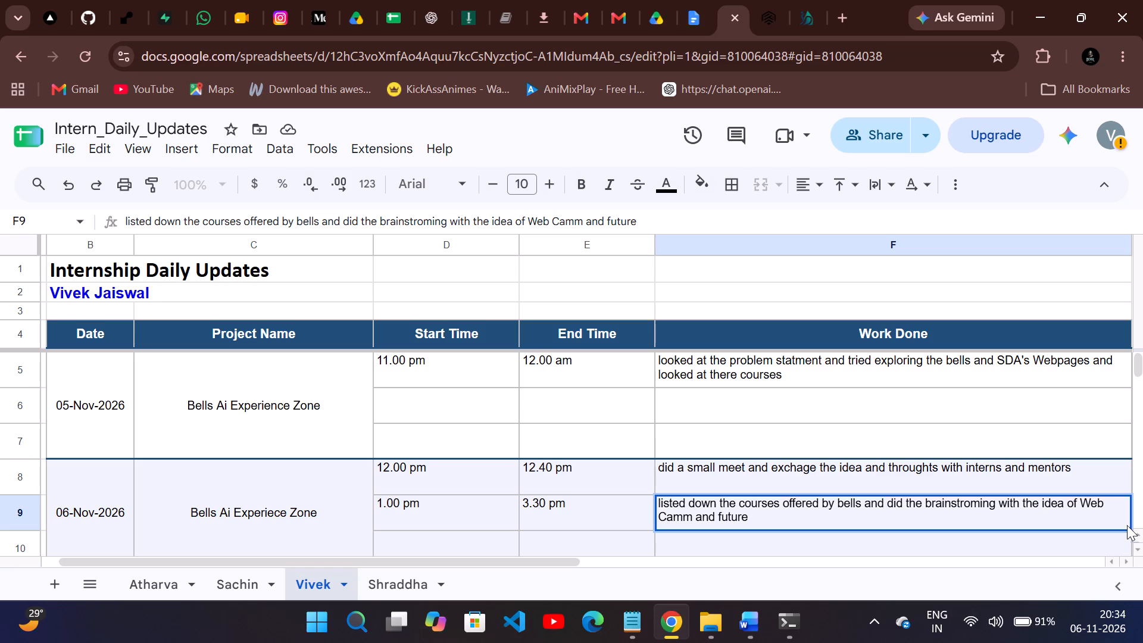
Replace "with" before "the idea of Web Camm" in F9 by "and came up with".
click(1023, 511)
key(Left)
key(Left)
key(Left)
key(Left)
key(Left)
key(Left)
key(Left)
key(Left)
key(Left)
key(Left)
key(Left)
key(Left)
key(Left)
key(Left)
key(Left)
key(Left)
key(Left)
key(Left)
key(Left)
key(Left)
key(BackSpace)
key(BackSpace)
key(BackSpace)
key(BackSpace)
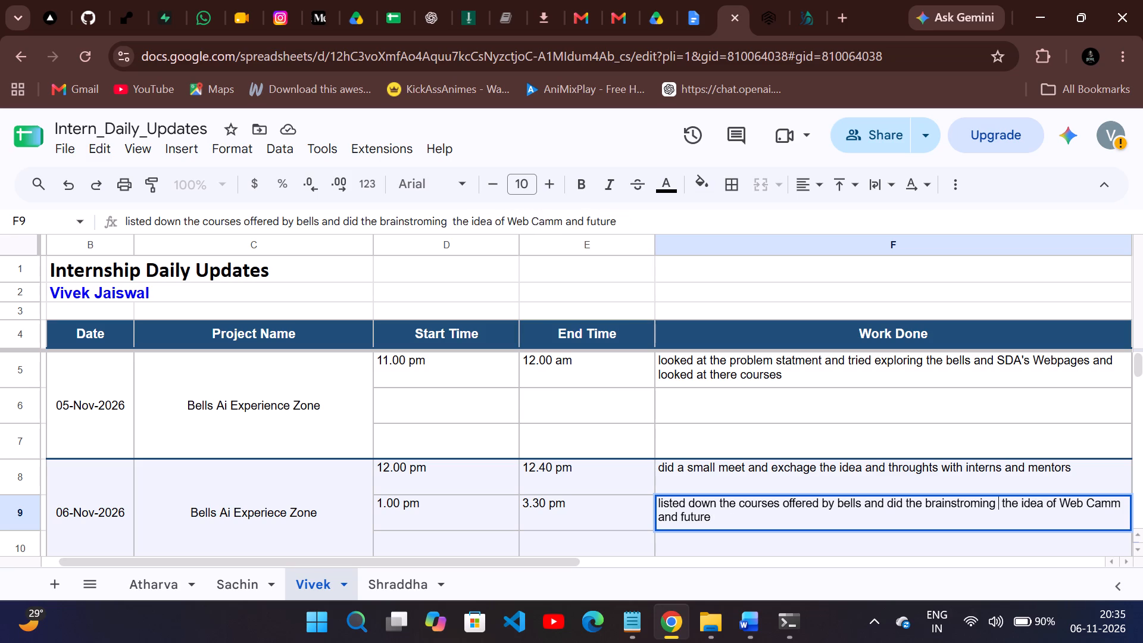
text(and came)
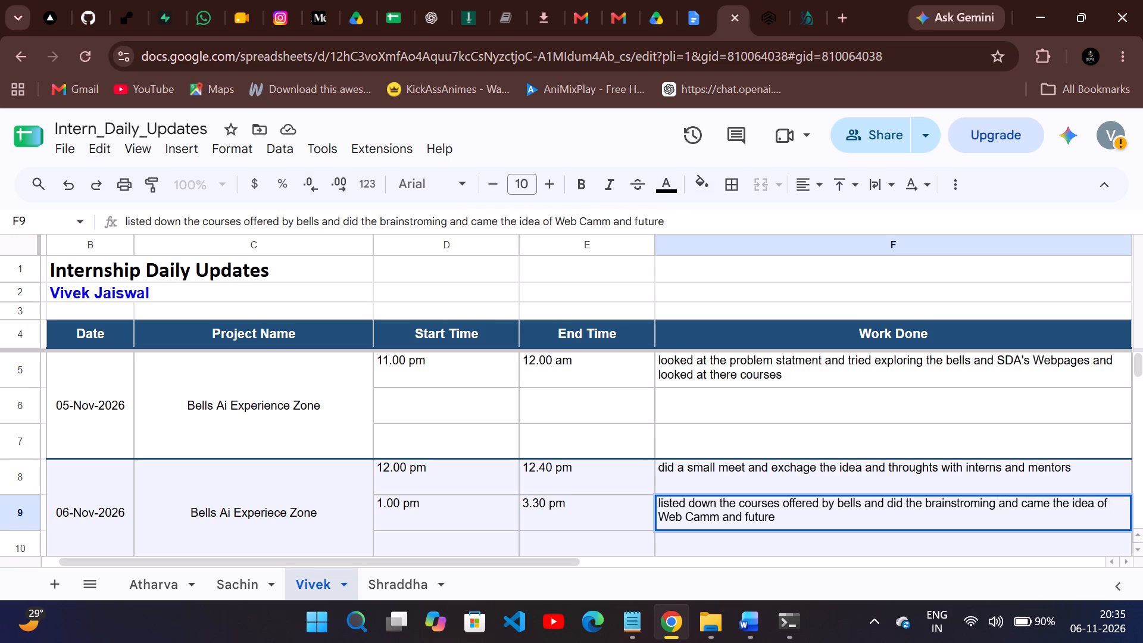
key(space)
text(uo)
key(BackSpace)
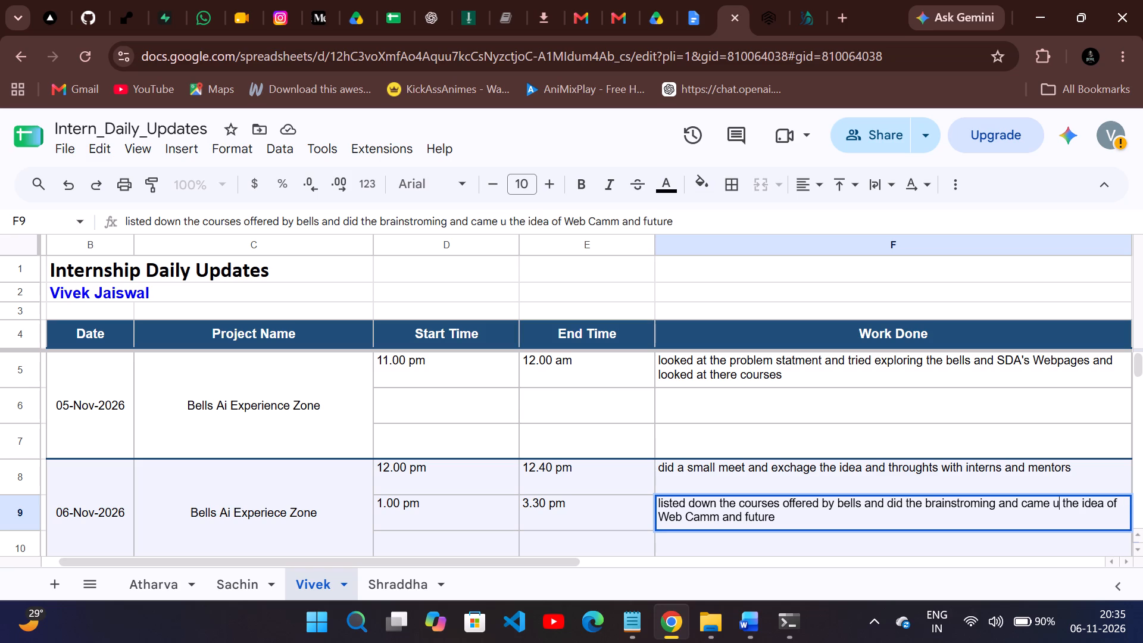
text(o)
key(space)
key(BackSpace)
key(BackSpace)
text(p)
key(space)
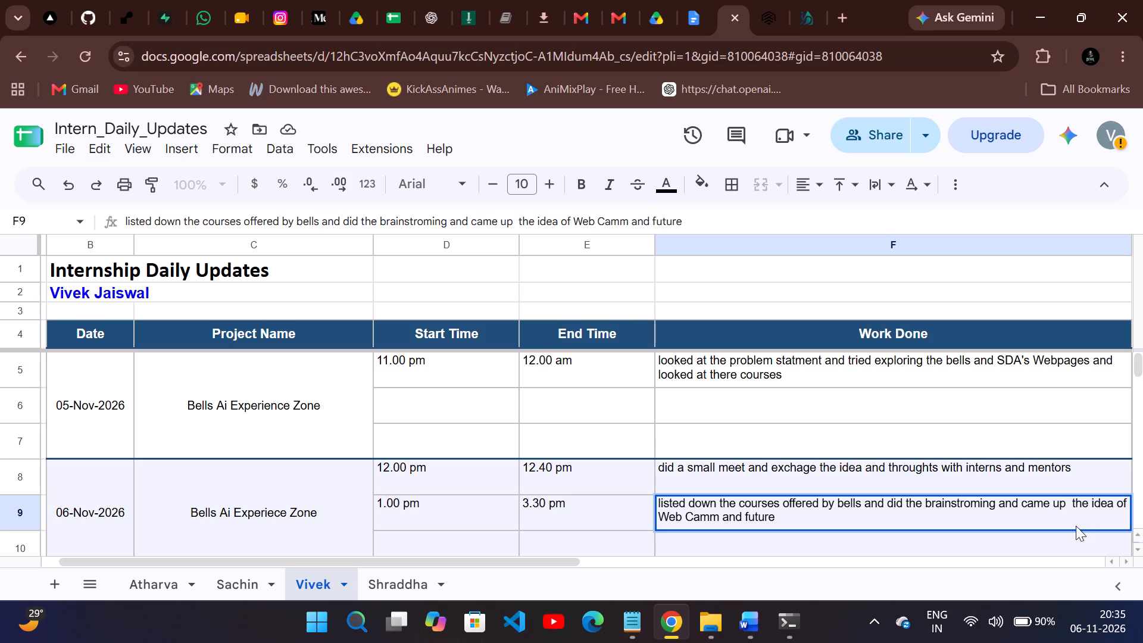
text(with)
key(space)
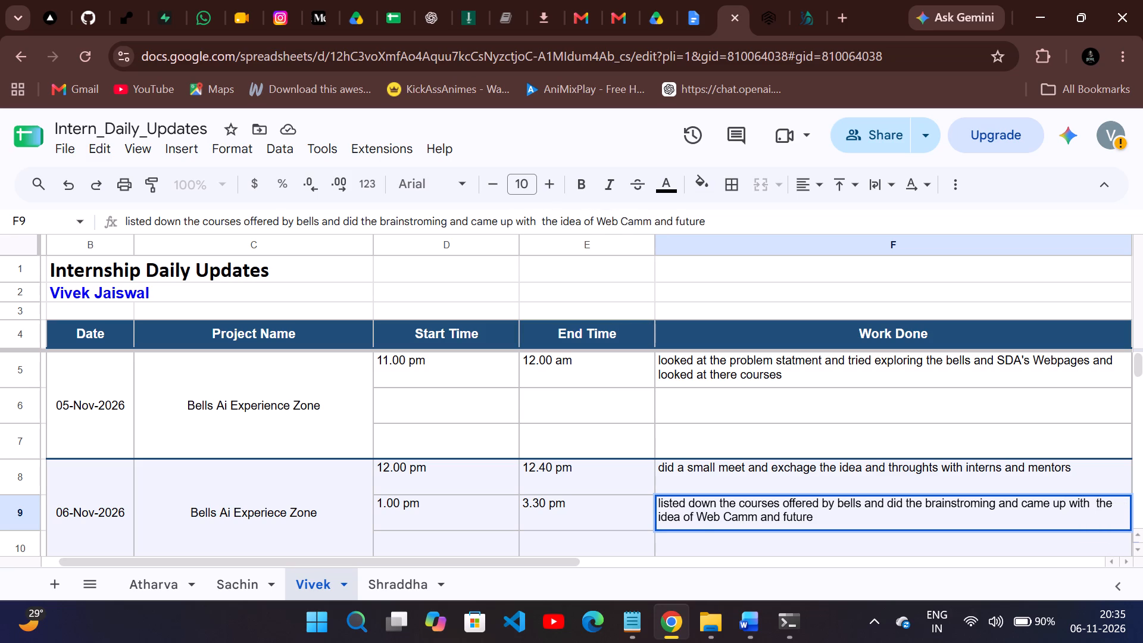
Complete the F9 Work Done text by adding "version of user" at its end.
click(820, 517)
text(version of)
key(space)
text(user)
key(space)
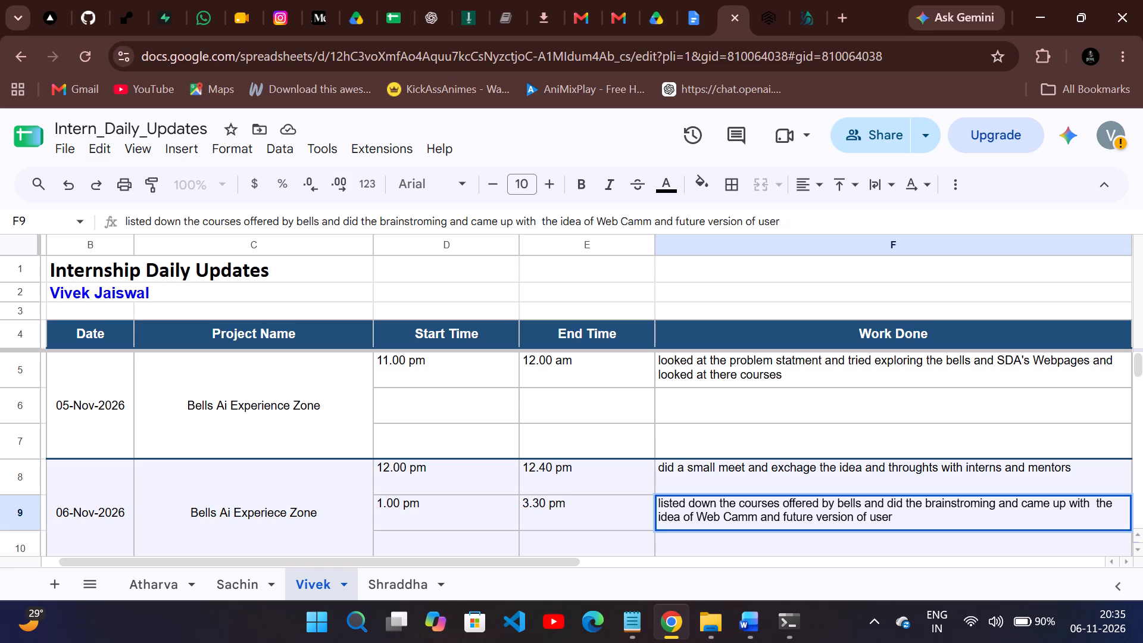
Enter "4.00 pm" as the third Start Time for 06-Nov-2026 in D10.
scroll(820, 517, down, 1)
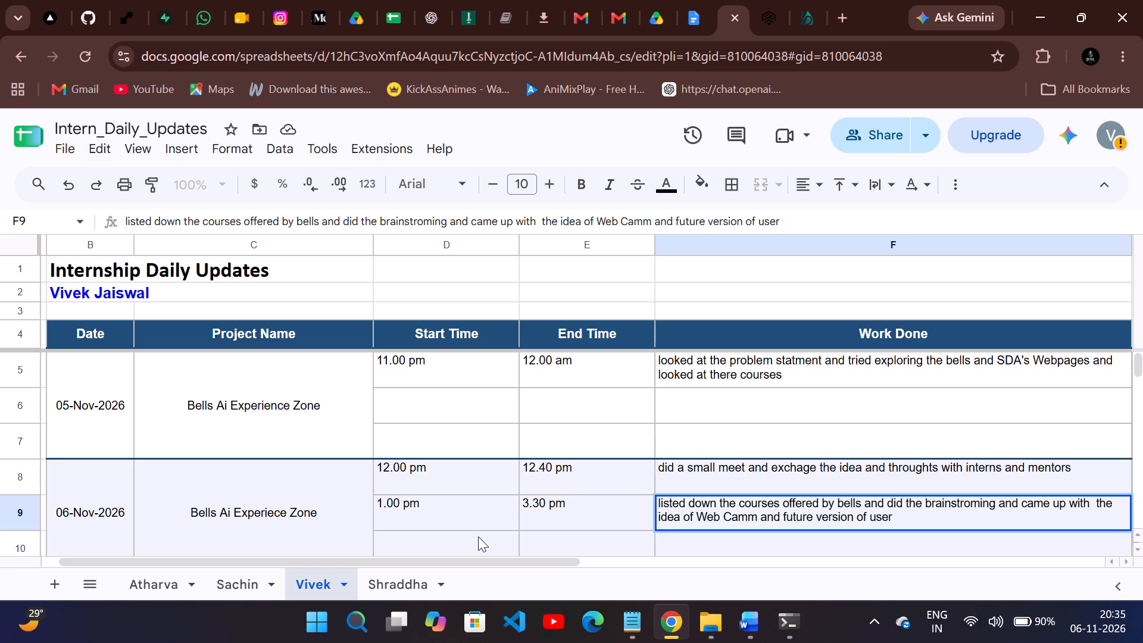
click(478, 536)
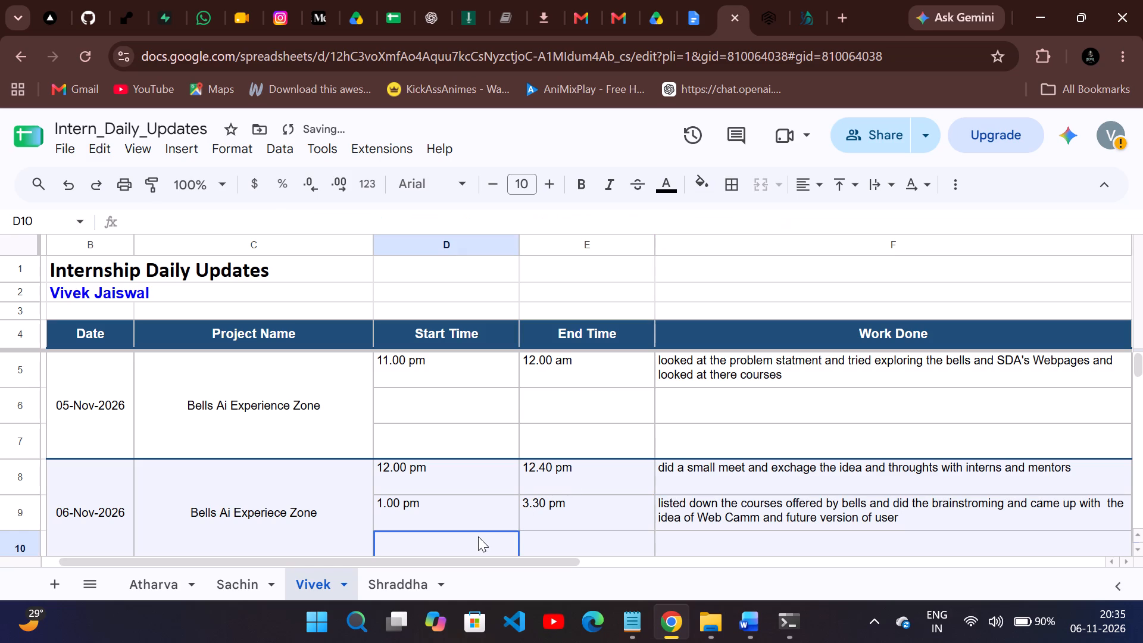
key(4)
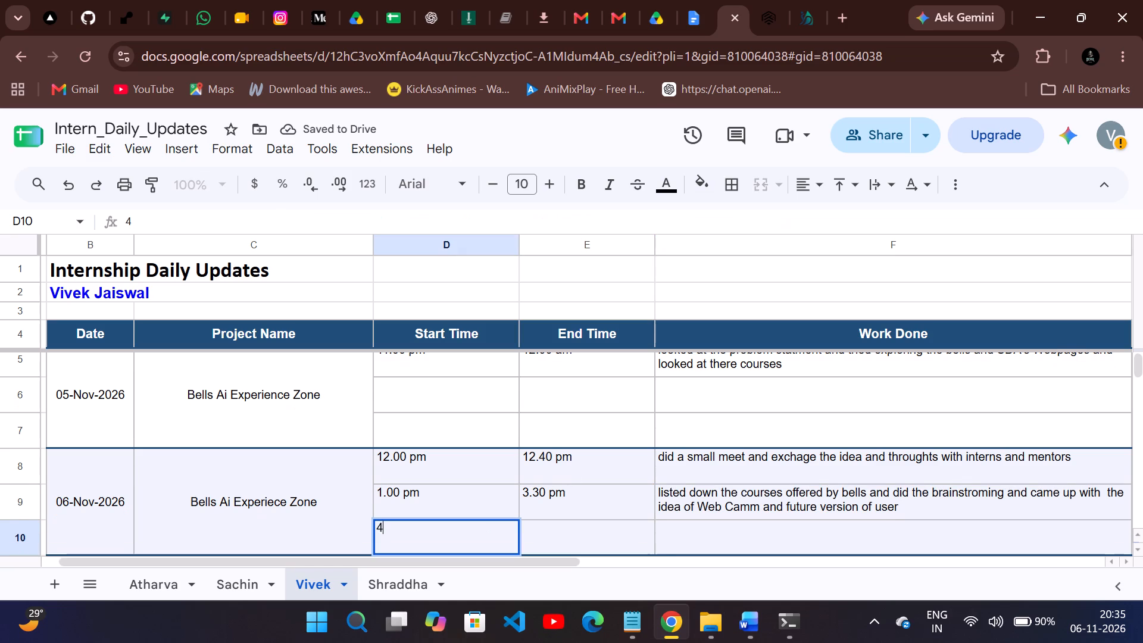
text(.00)
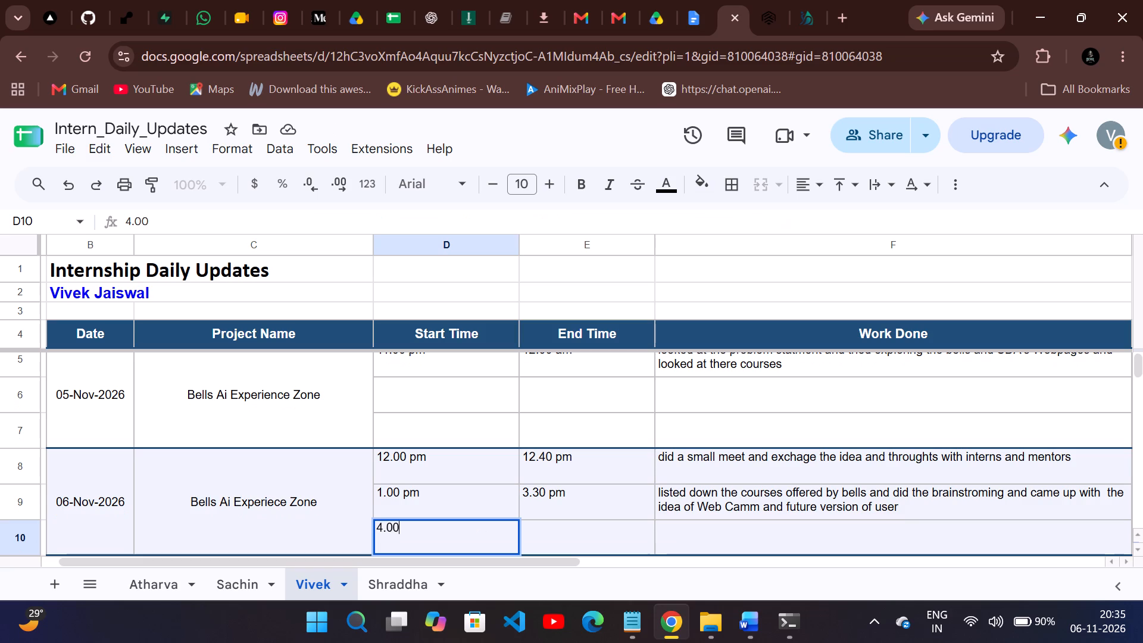
key(space)
text(pm)
key(space)
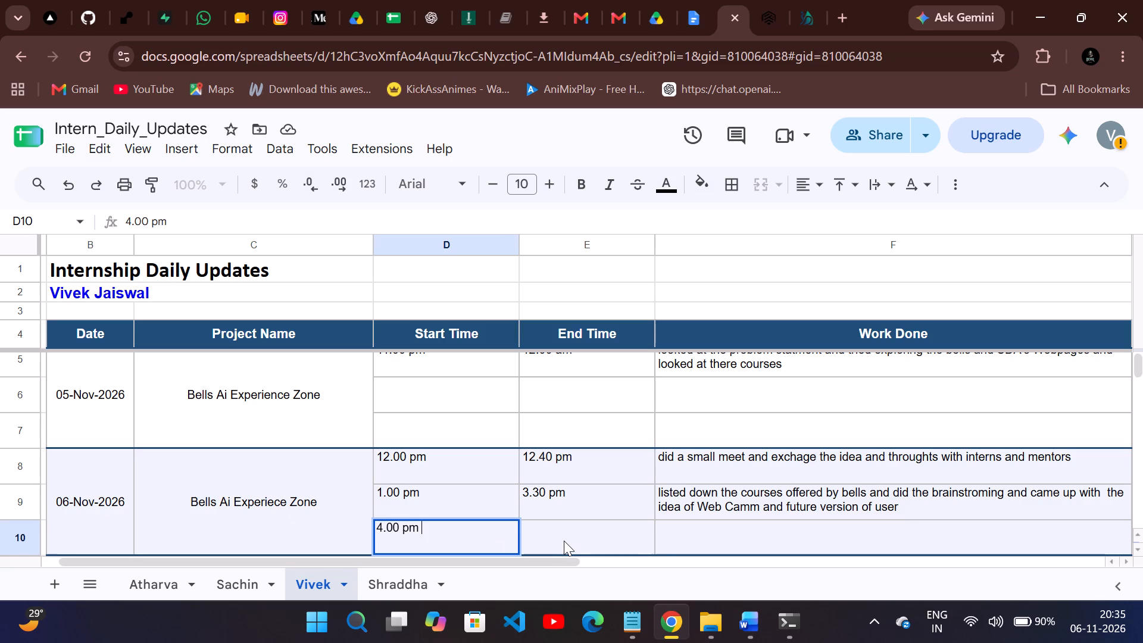
Enter "5.10" as the third End Time for 06-Nov-2026 in E10.
click(564, 541)
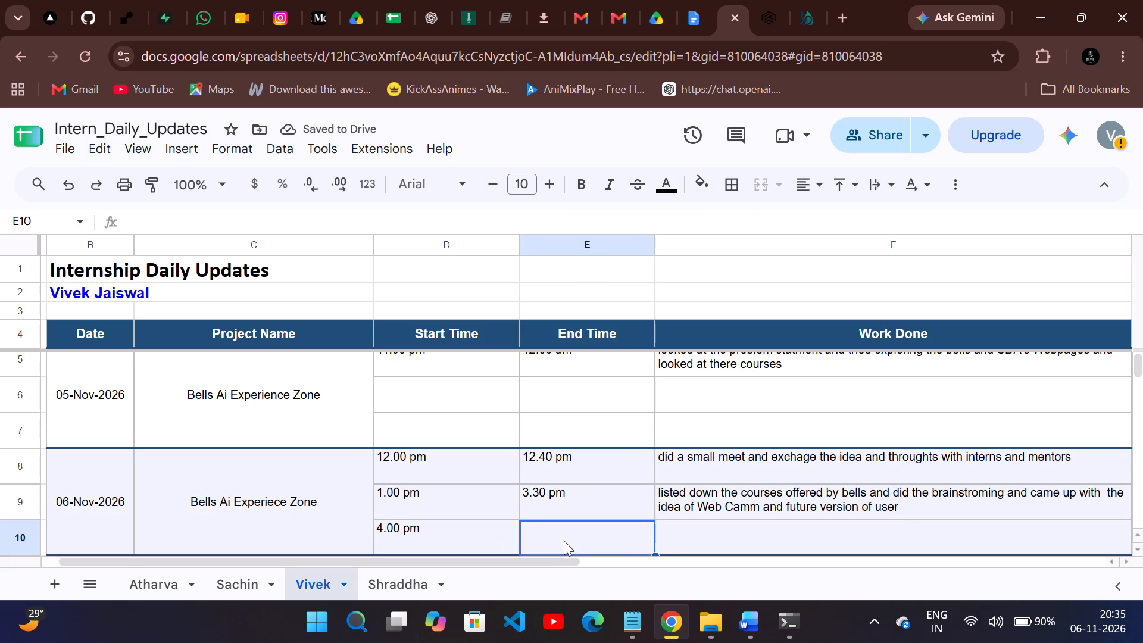
text(5.20)
key(BackSpace)
key(BackSpace)
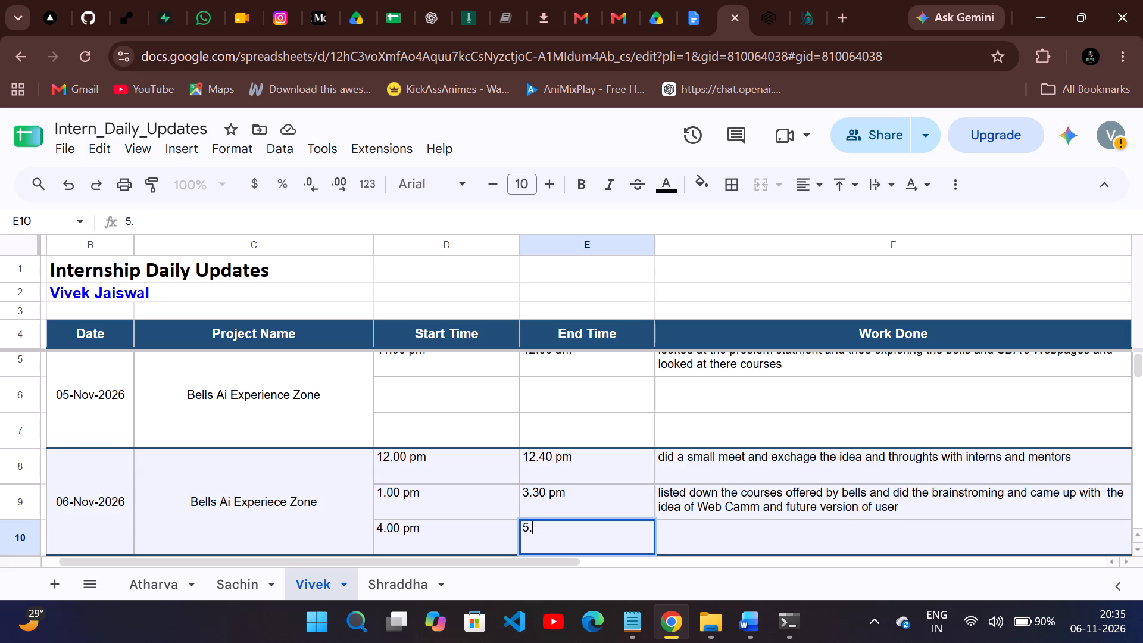
text(10)
click(708, 528)
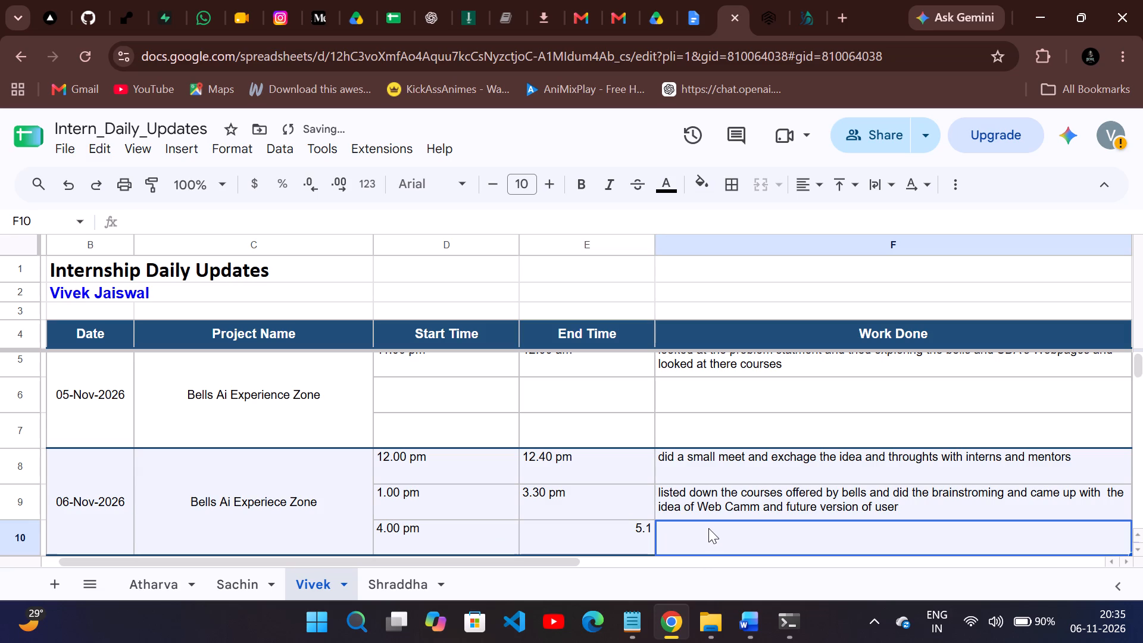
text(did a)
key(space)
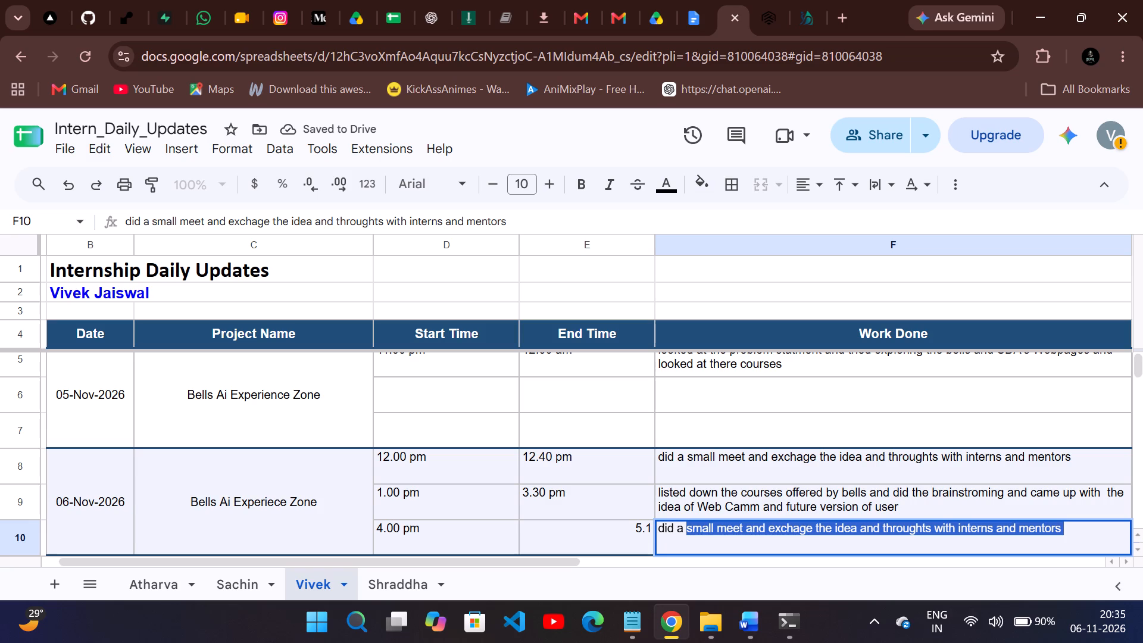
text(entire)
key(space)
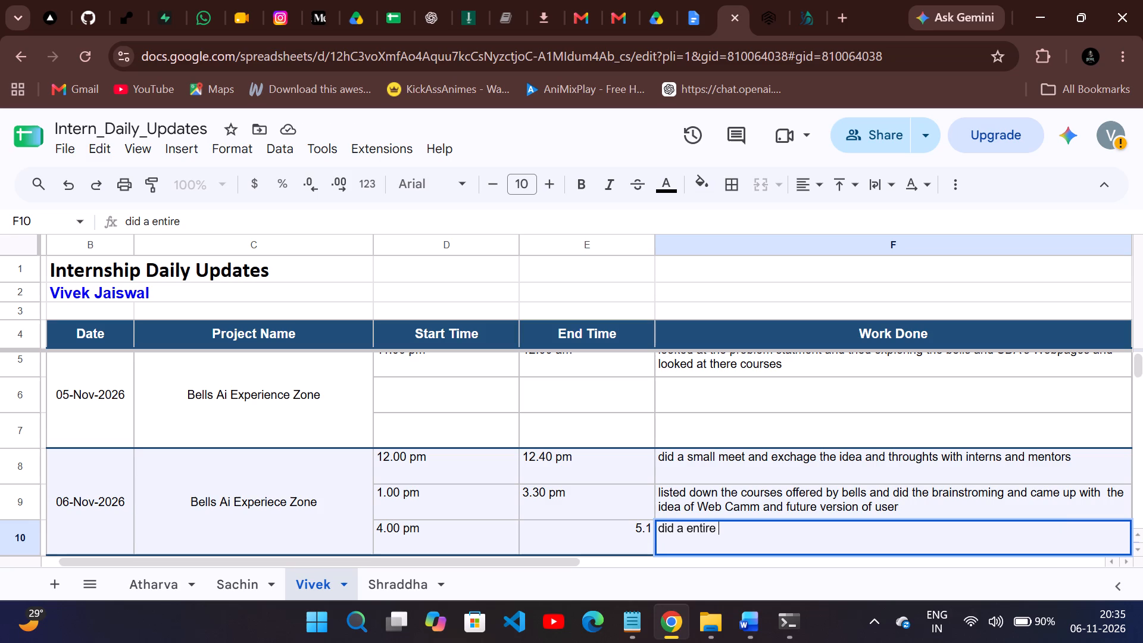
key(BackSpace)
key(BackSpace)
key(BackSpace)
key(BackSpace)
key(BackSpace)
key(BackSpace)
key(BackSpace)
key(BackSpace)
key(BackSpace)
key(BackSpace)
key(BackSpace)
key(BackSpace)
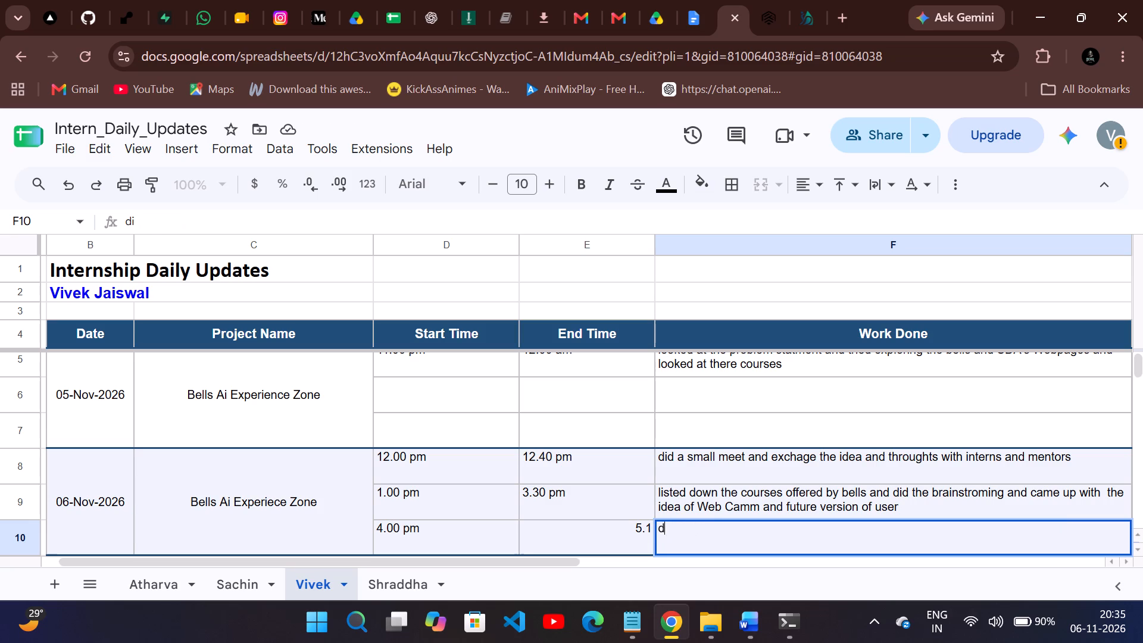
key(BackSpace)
Enter "attended the entire team meet ()" as the Work Done text in F10, leaving the parentheses empty.
text(attended the)
key(space)
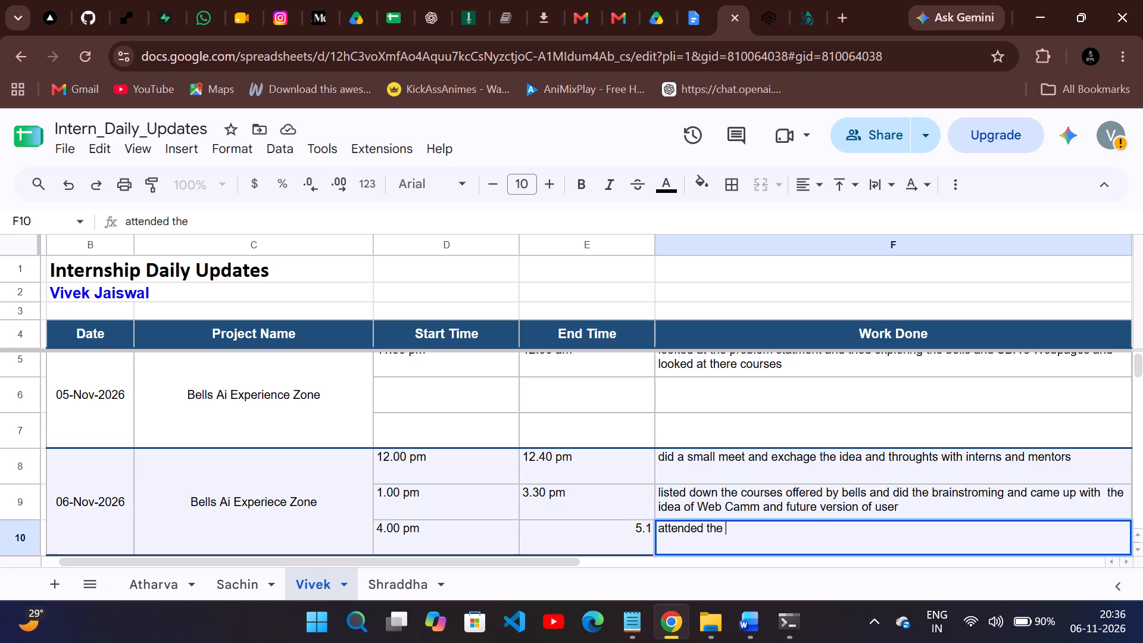
text(entire)
key(space)
text(tem)
key(BackSpace)
text(ms)
key(BackSpace)
key(BackSpace)
text(ams)
key(space)
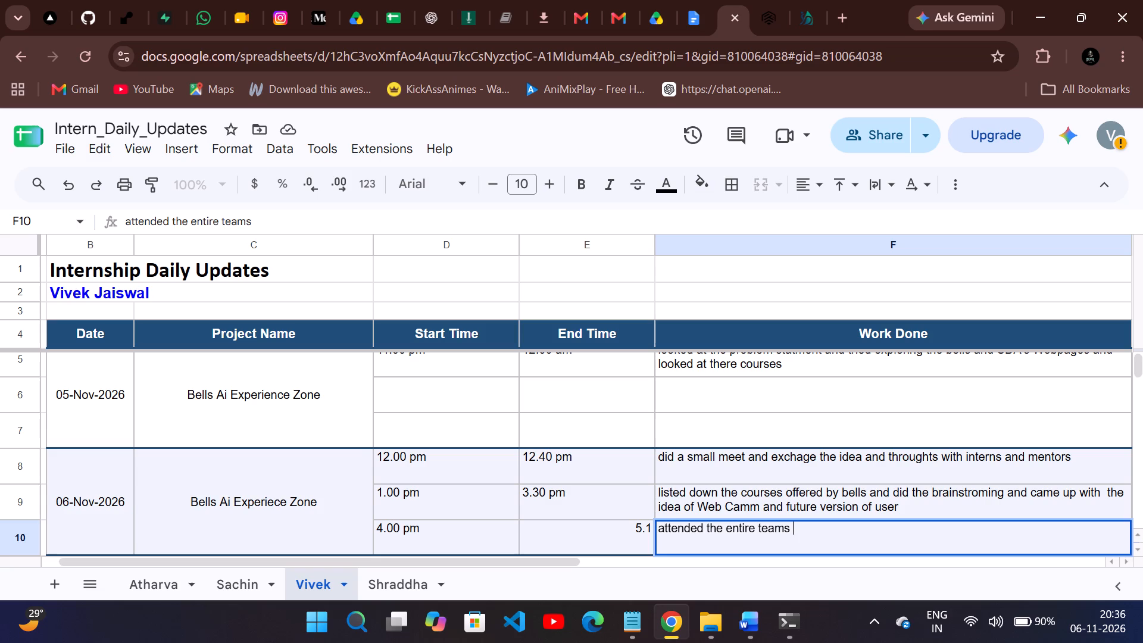
key(BackSpace)
key(BackSpace)
key(space)
text(meet)
key(space)
text(())
key(Left)
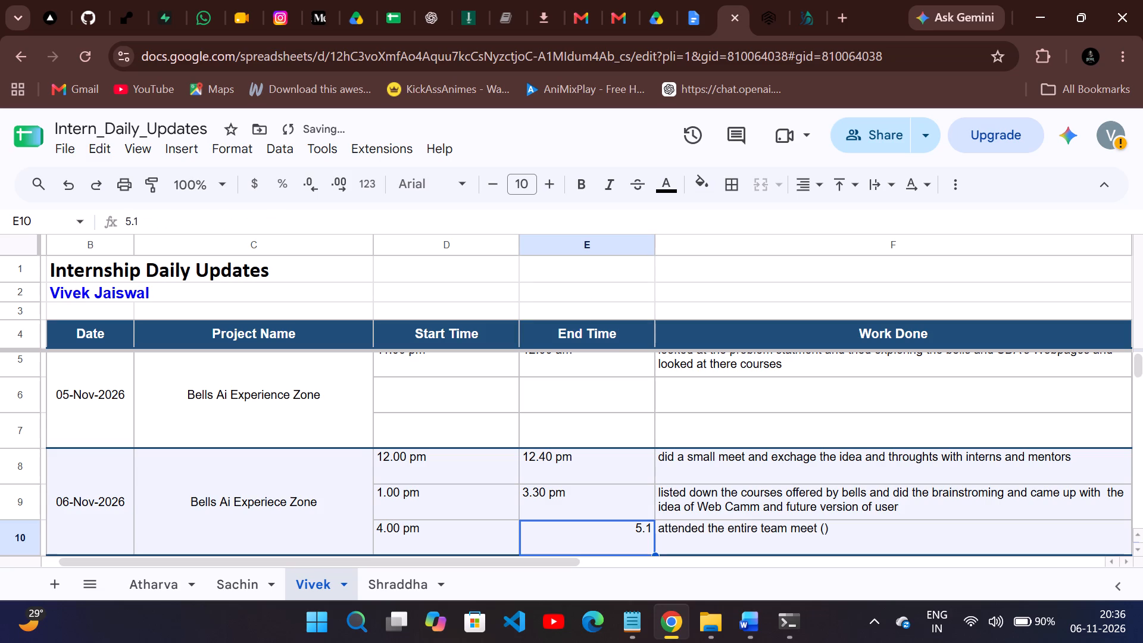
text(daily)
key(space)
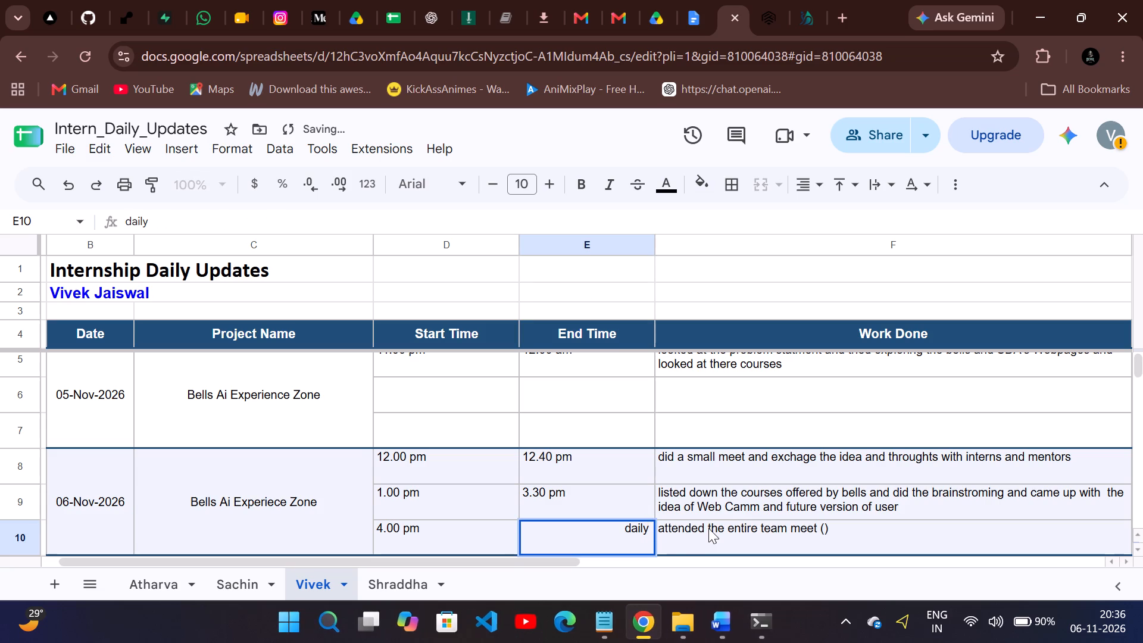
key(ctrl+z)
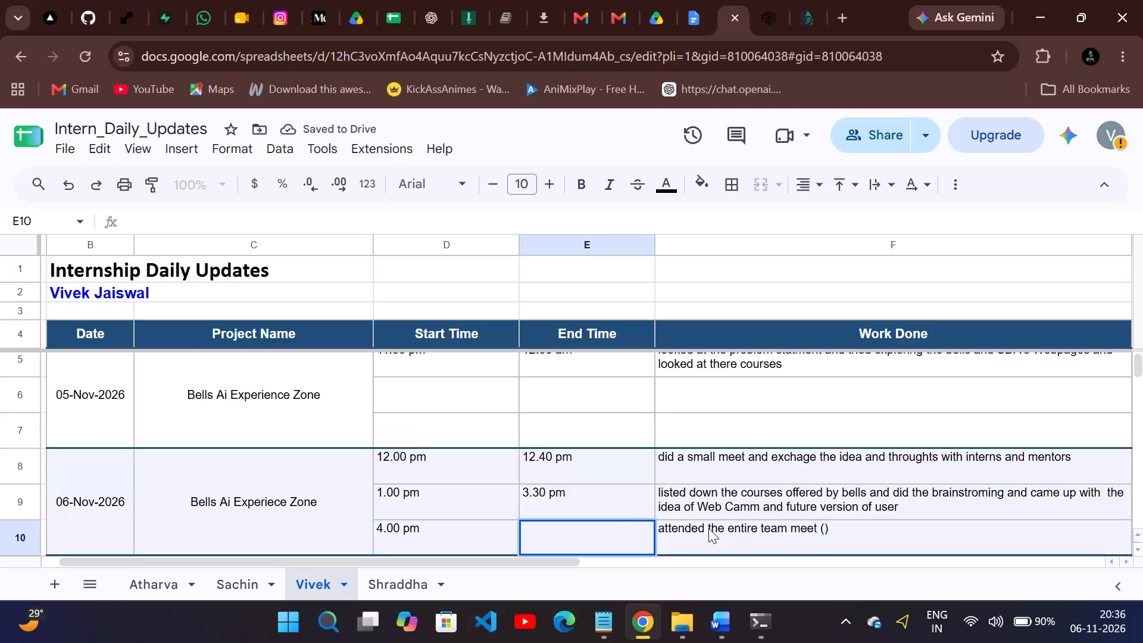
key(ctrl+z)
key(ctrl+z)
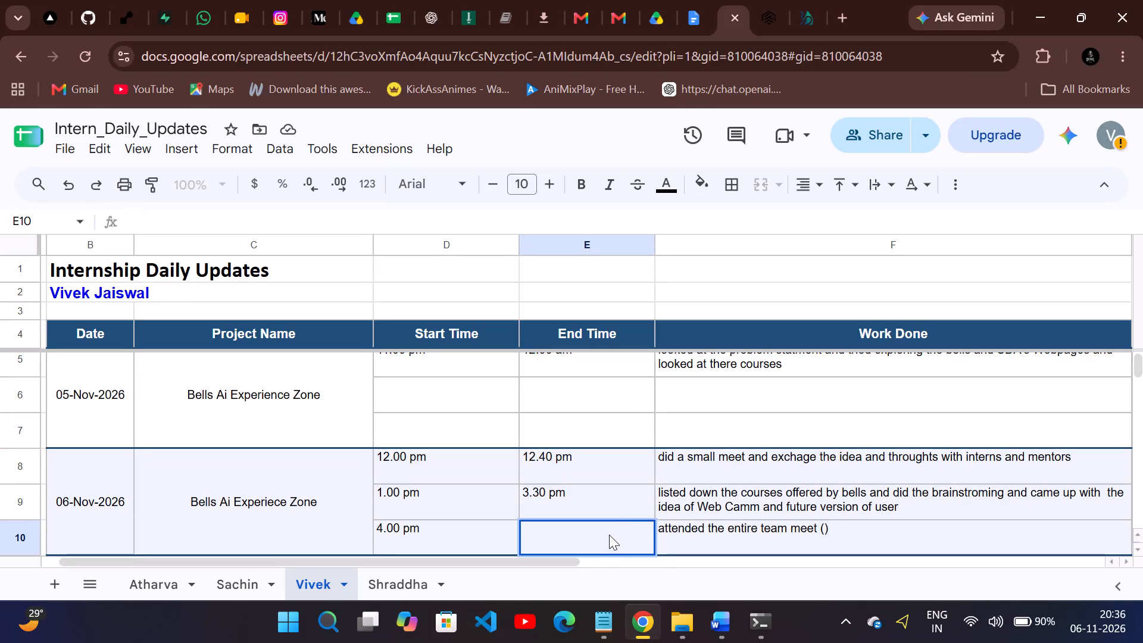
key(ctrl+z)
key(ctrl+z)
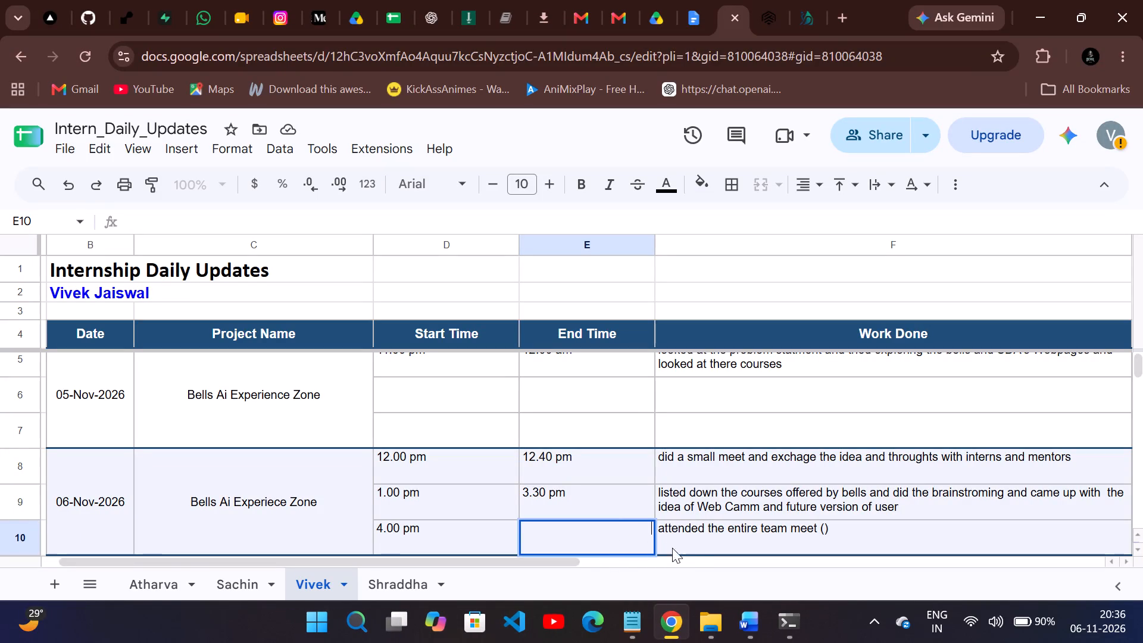
Enter "5.10.pm" as the third End Time for 06-Nov-2026 in E10.
click(690, 543)
click(622, 522)
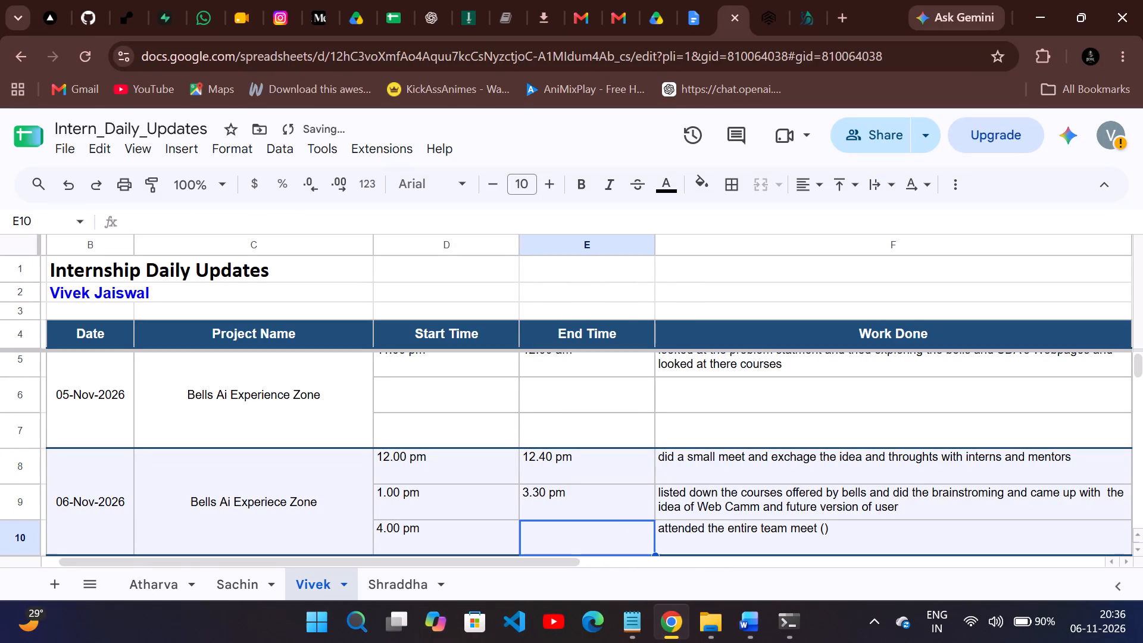
text(5.00)
key(space)
key(BackSpace)
key(BackSpace)
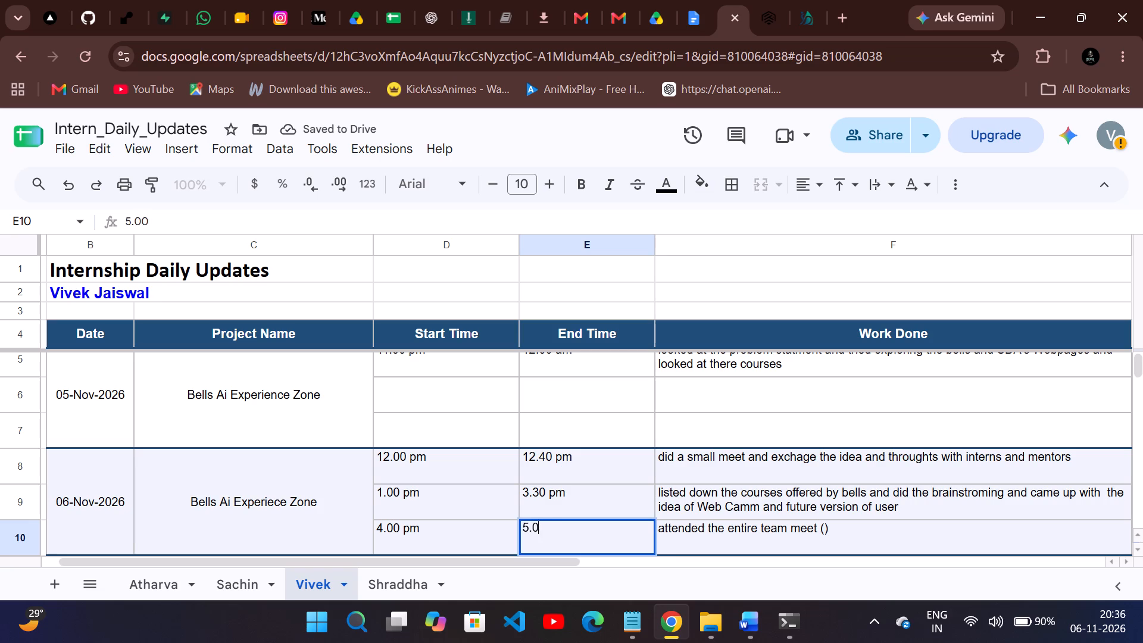
key(BackSpace)
text(10)
text(.pm)
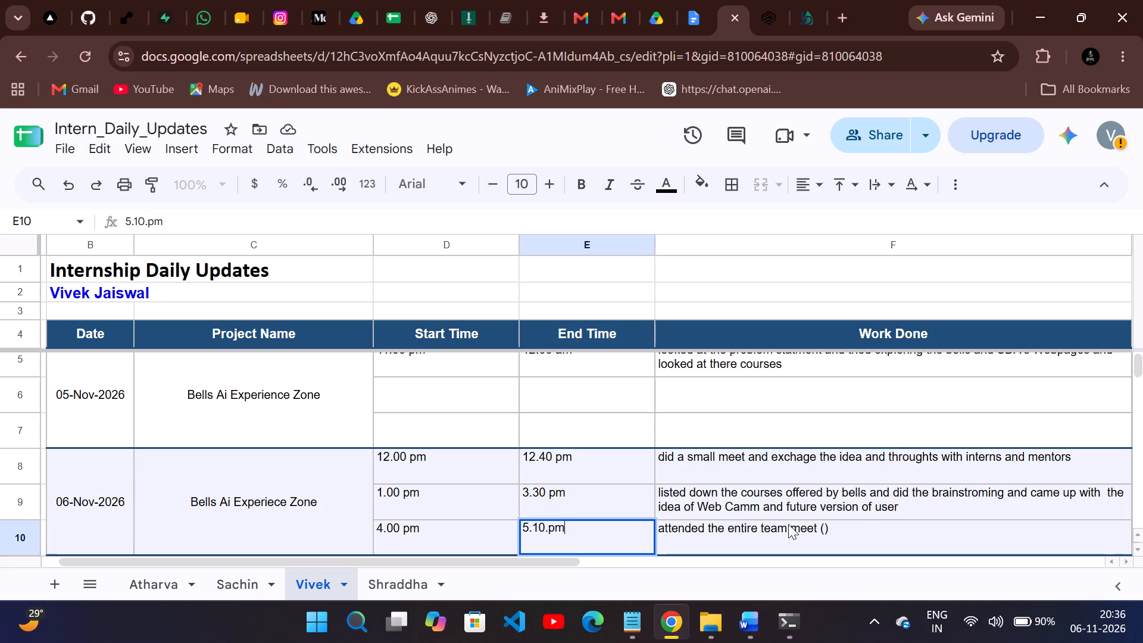
click(862, 518)
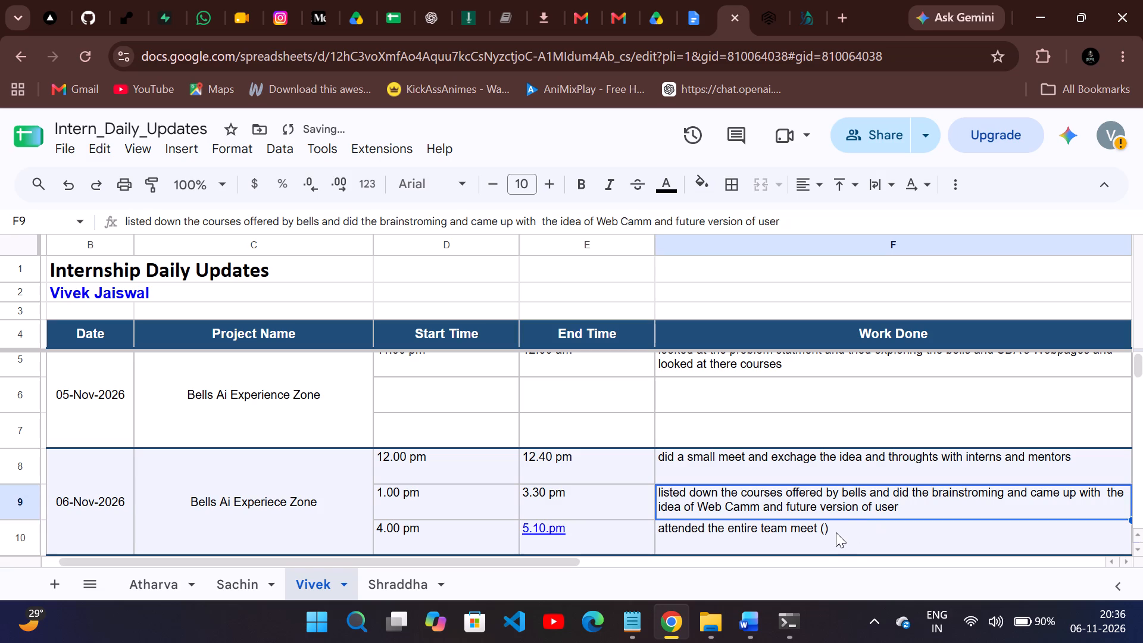
Insert "daily meeting" between the empty parentheses of the Work Done text in F10.
click(836, 532)
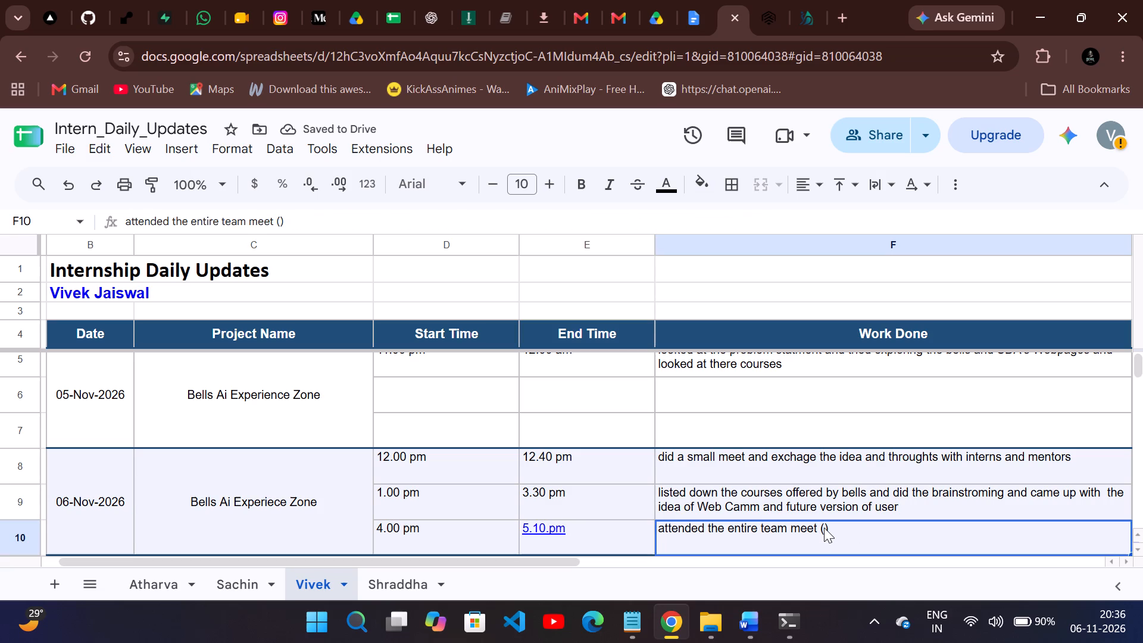
click(824, 527)
key(Right)
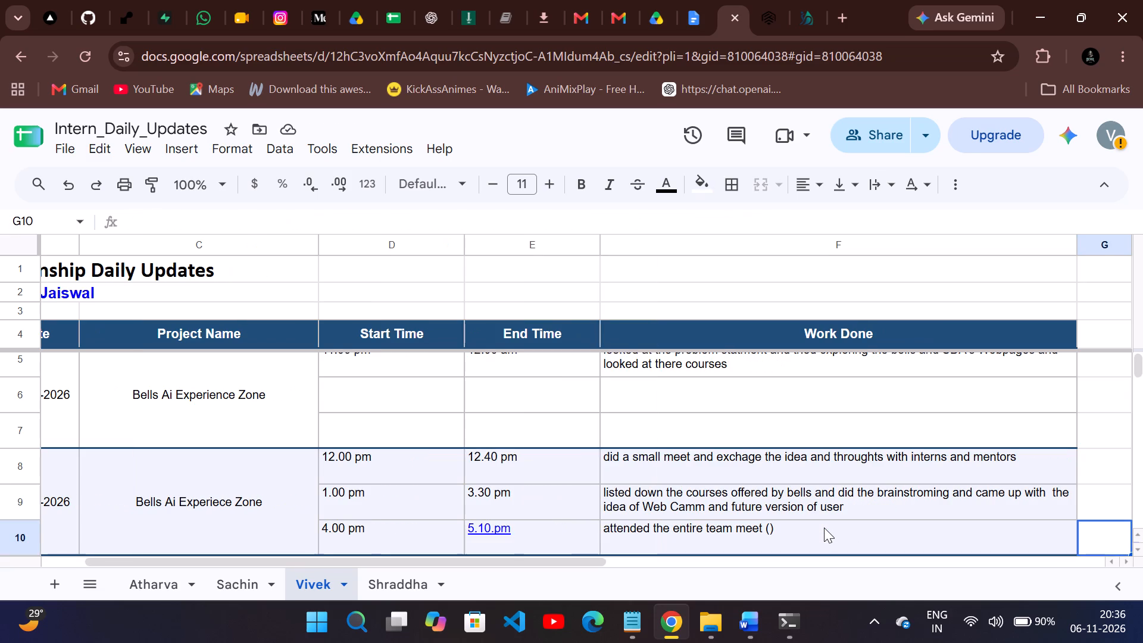
key(Left)
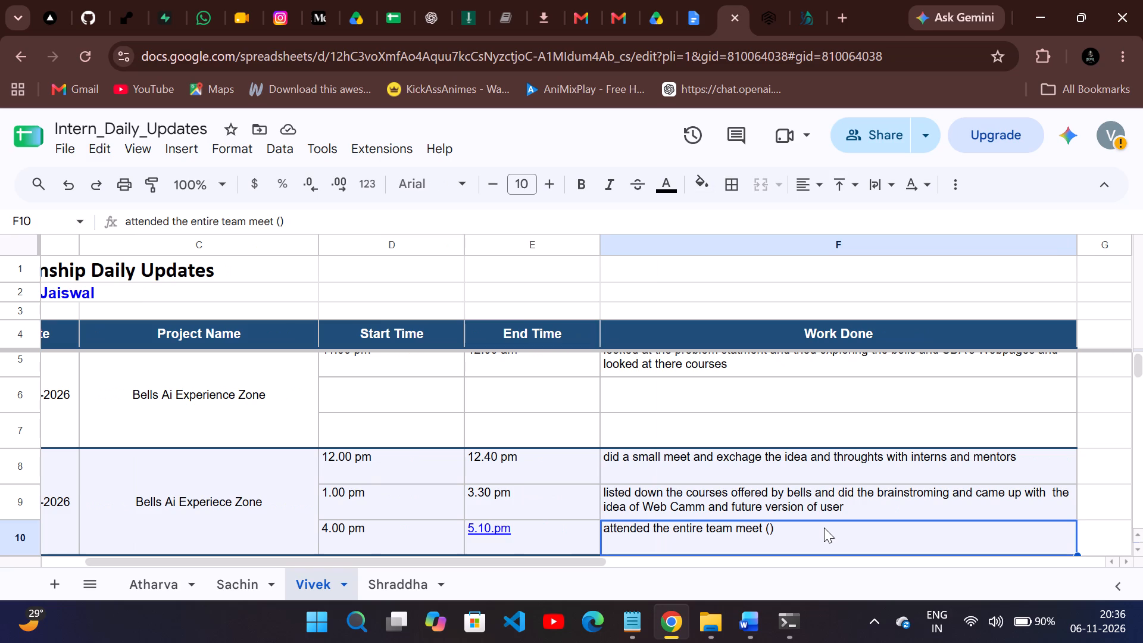
double_click(824, 527)
key(Left)
key(Left)
key(Left)
key(Left)
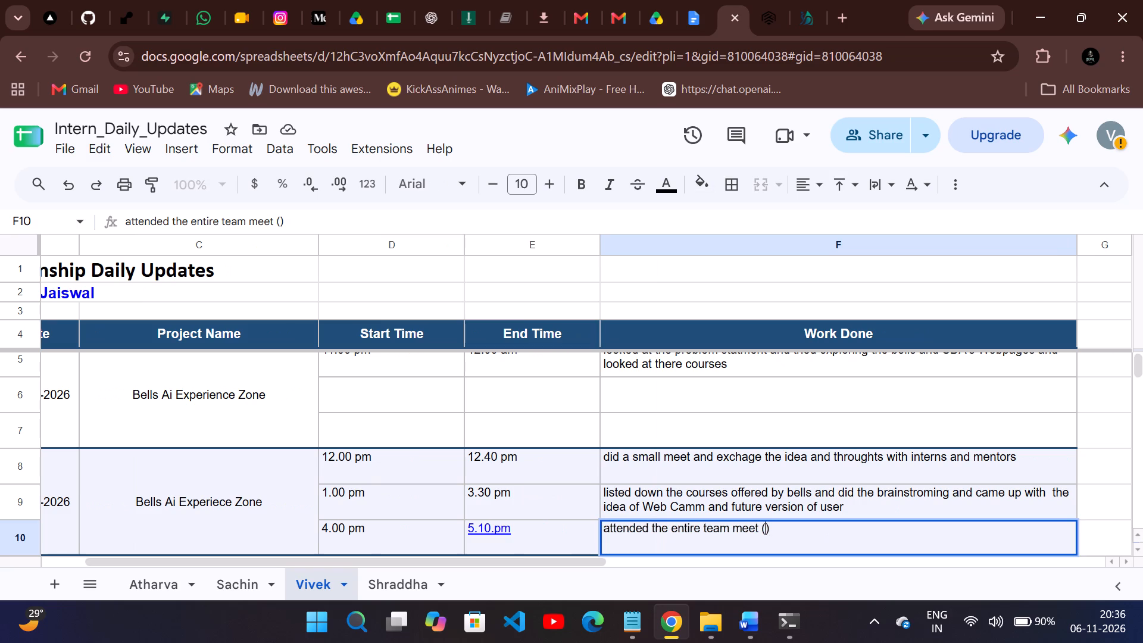
key(Right)
key(Right)
key(Right)
text(daily)
key(space)
text(meetinf)
key(space)
key(BackSpace)
key(BackSpace)
text(g)
key(space)
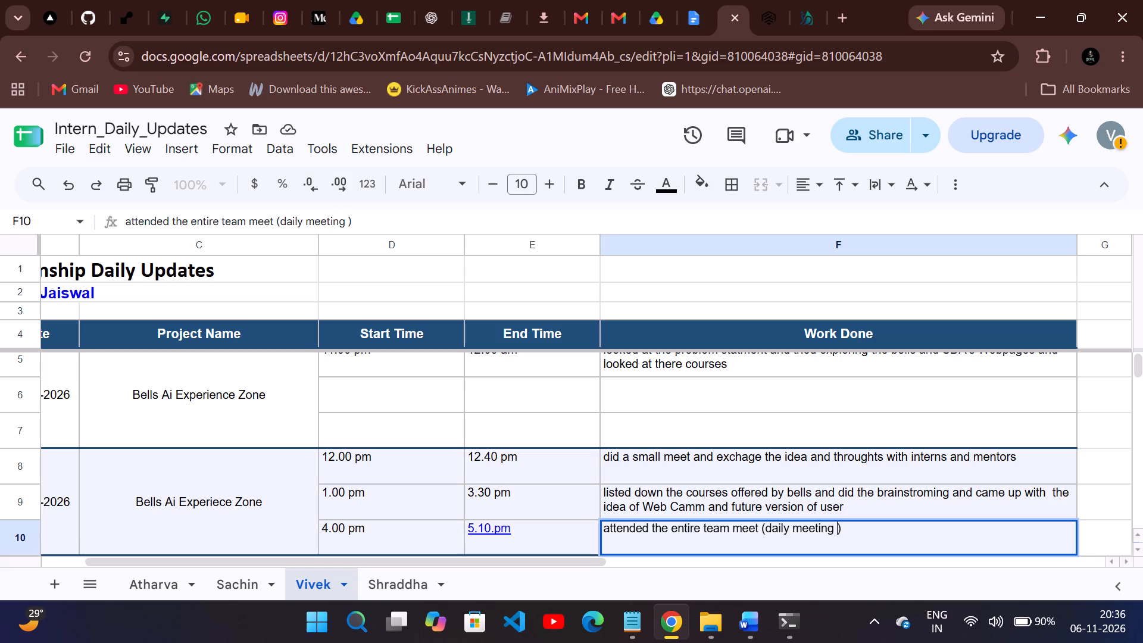
key(BackSpace)
Continue the F10 Work Done text after the parentheses with "and presented the idea".
key(Right)
key(space)
text(and)
key(space)
text(preented th)
key(BackSpace)
key(BackSpace)
key(BackSpace)
key(BackSpace)
key(BackSpace)
key(BackSpace)
key(BackSpace)
key(BackSpace)
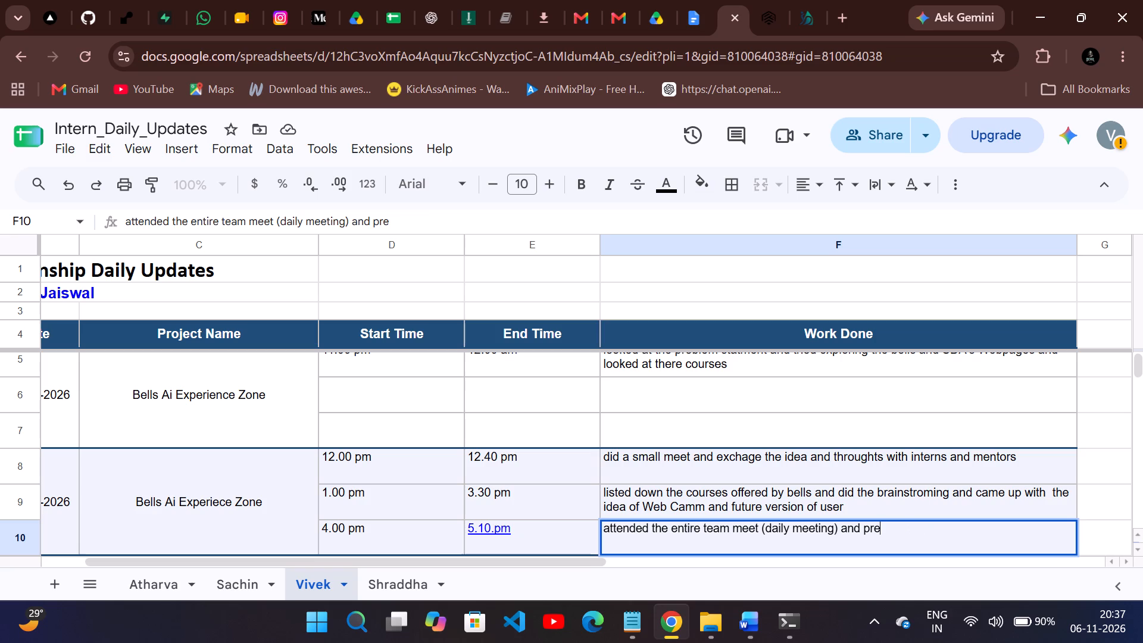
text(sented the ida)
key(space)
key(BackSpace)
key(BackSpace)
text(ea)
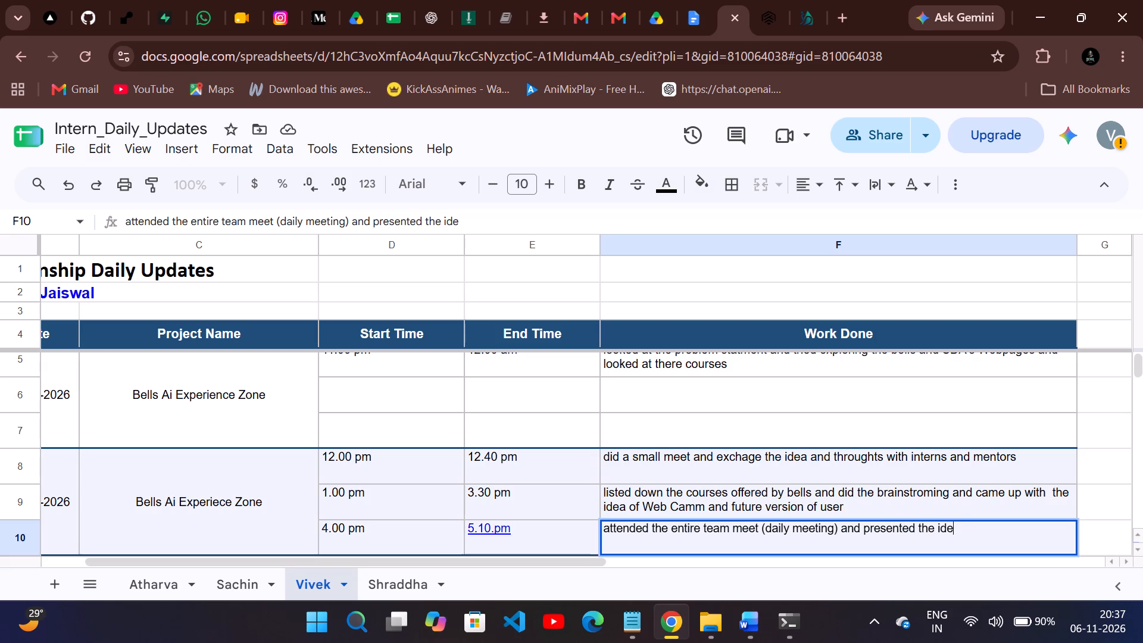
Complete the F10 Work Done text by adding "with mentors and interns" at its end.
key(space)
text(with mento)
key(BackSpace)
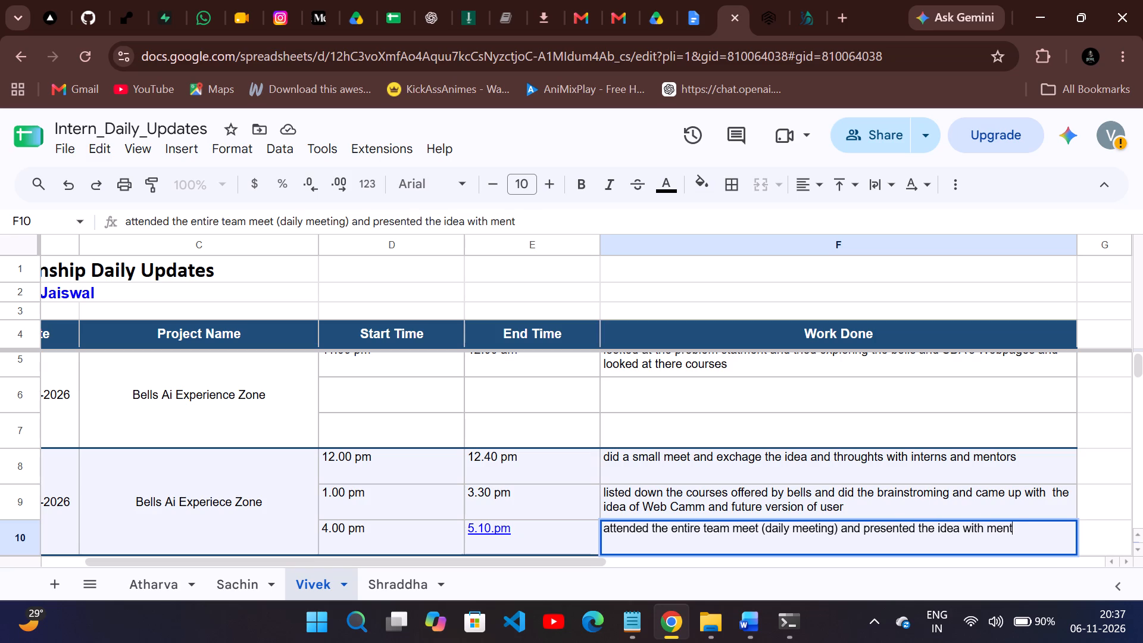
text(ors and)
key(space)
text(inter)
text(nd)
key(space)
key(BackSpace)
key(BackSpace)
text(d)
key(space)
key(BackSpace)
key(BackSpace)
key(BackSpace)
text(s)
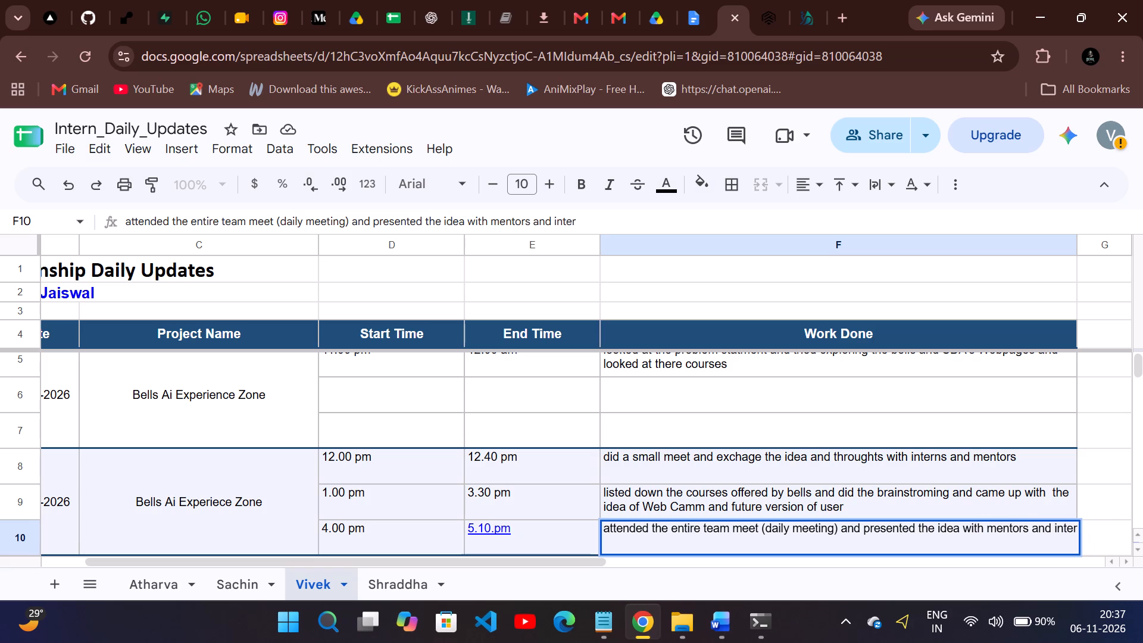
key(space)
key(BackSpace)
key(BackSpace)
text(ns)
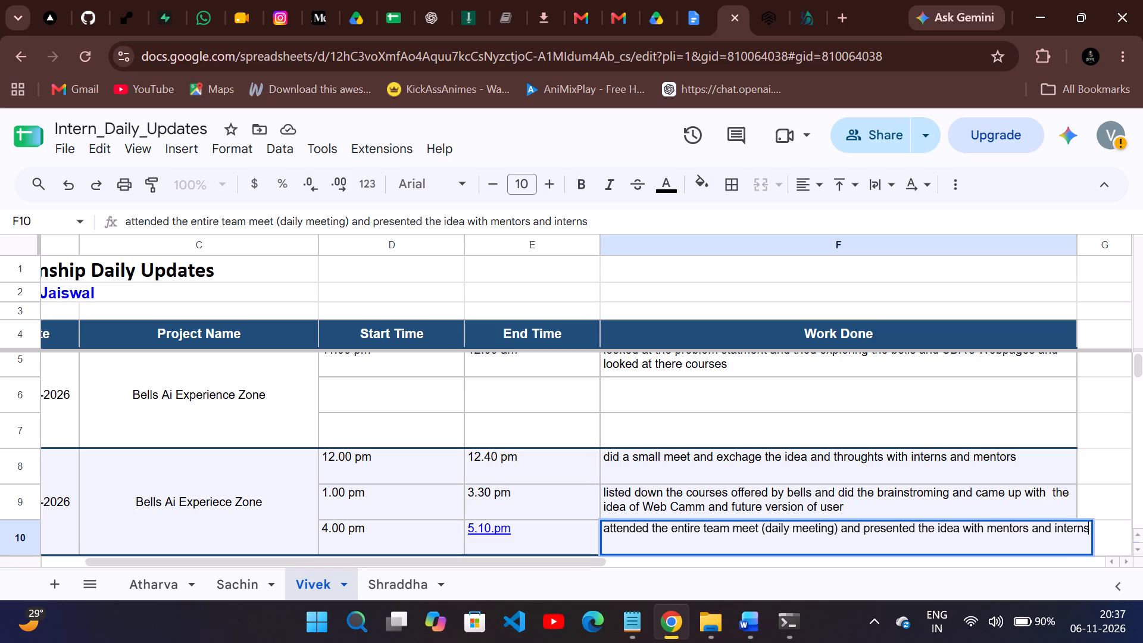
key(Return)
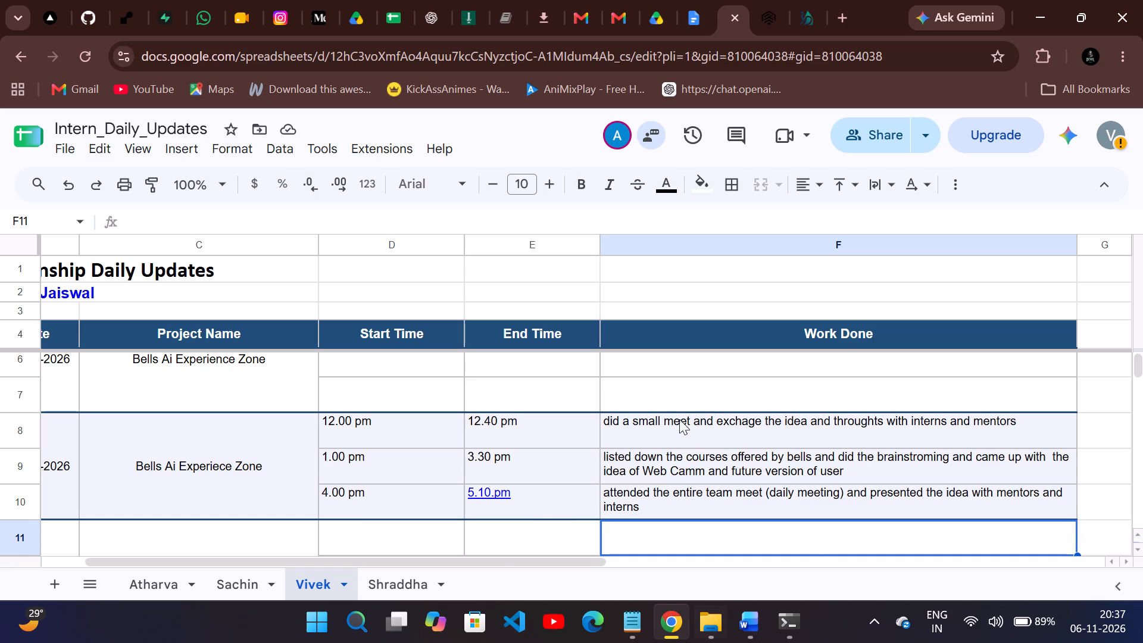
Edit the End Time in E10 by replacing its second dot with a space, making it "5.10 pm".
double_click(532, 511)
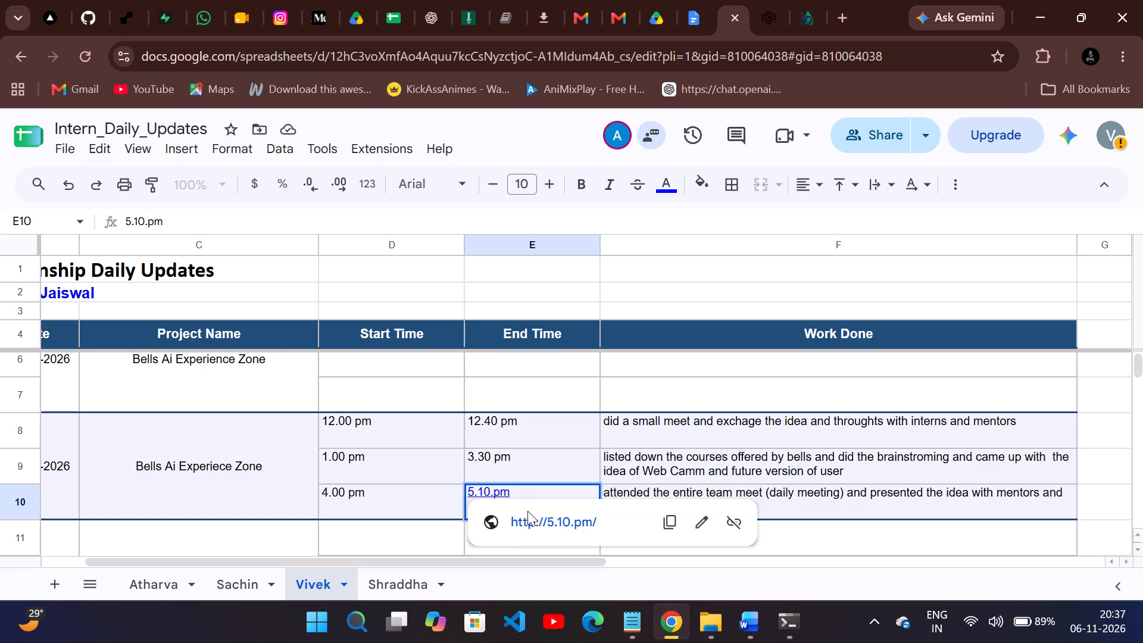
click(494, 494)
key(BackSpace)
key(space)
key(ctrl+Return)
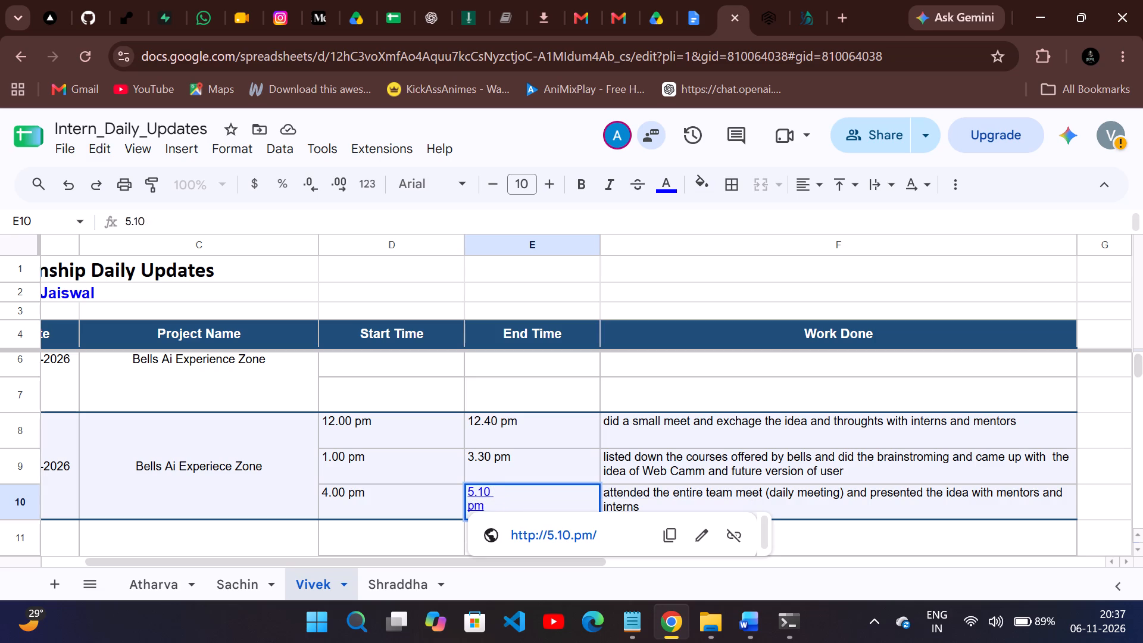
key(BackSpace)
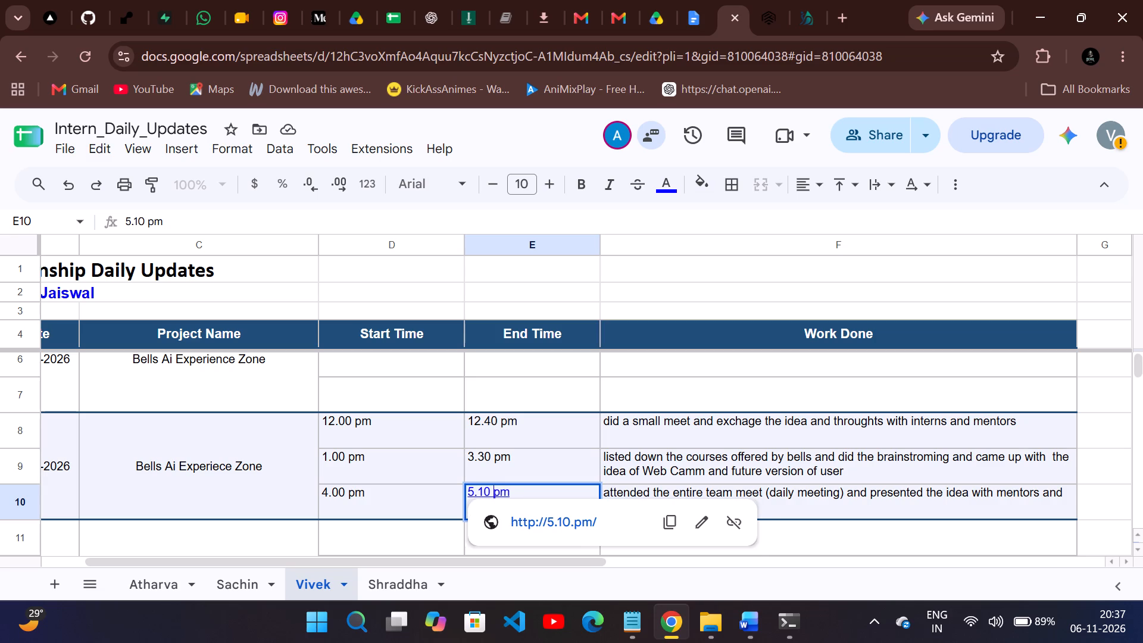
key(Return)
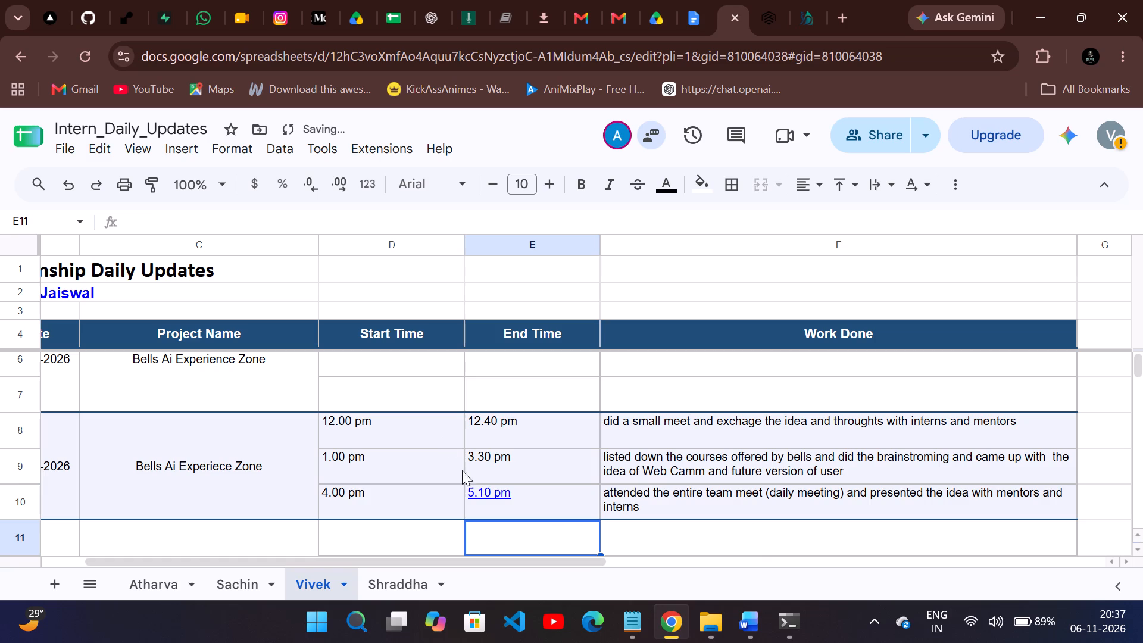
Clear the hyperlinked End Time in E10, re-enter it as plain "5.10 pm" and save the sheet.
click(480, 491)
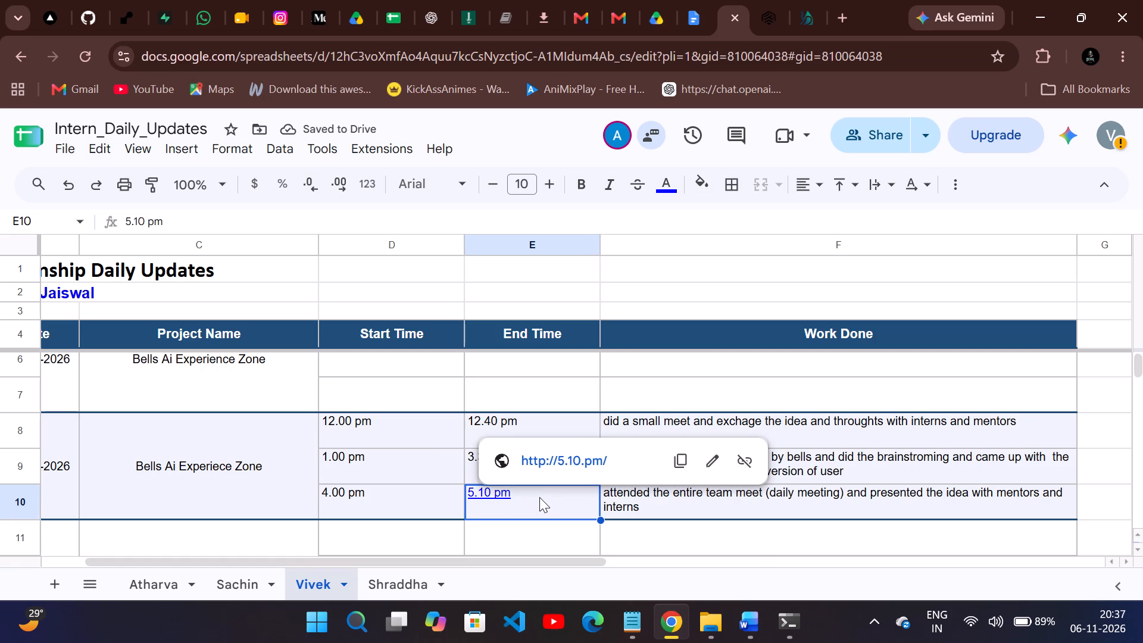
double_click(539, 497)
key(BackSpace)
key(BackSpace)
key(BackSpace)
key(BackSpace)
key(BackSpace)
key(BackSpace)
key(BackSpace)
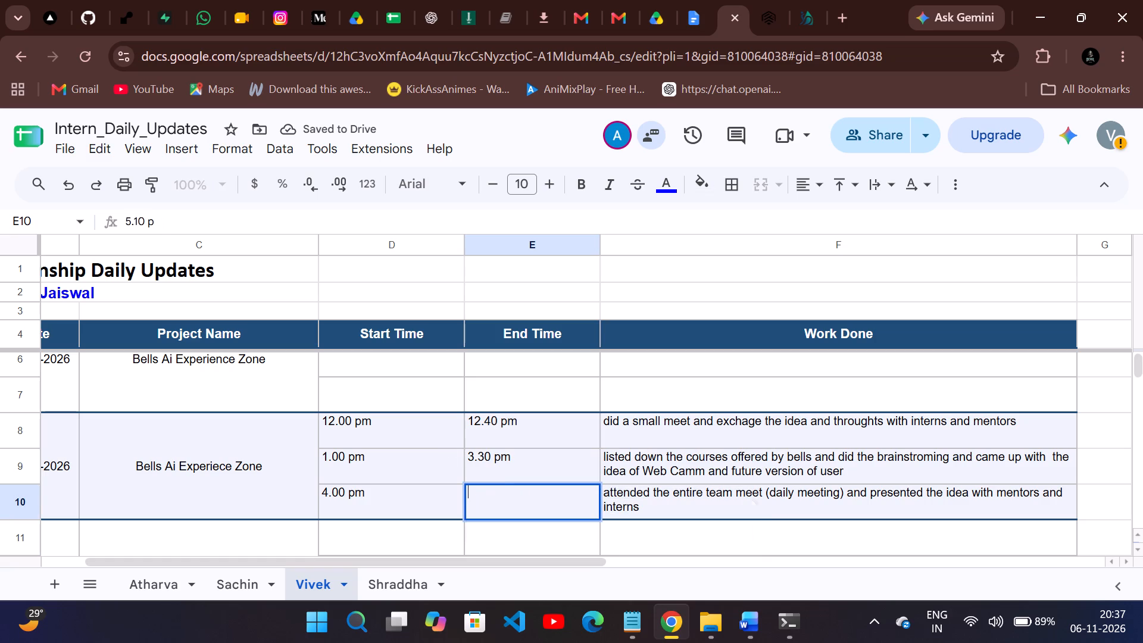
text(5.40)
key(BackSpace)
key(BackSpace)
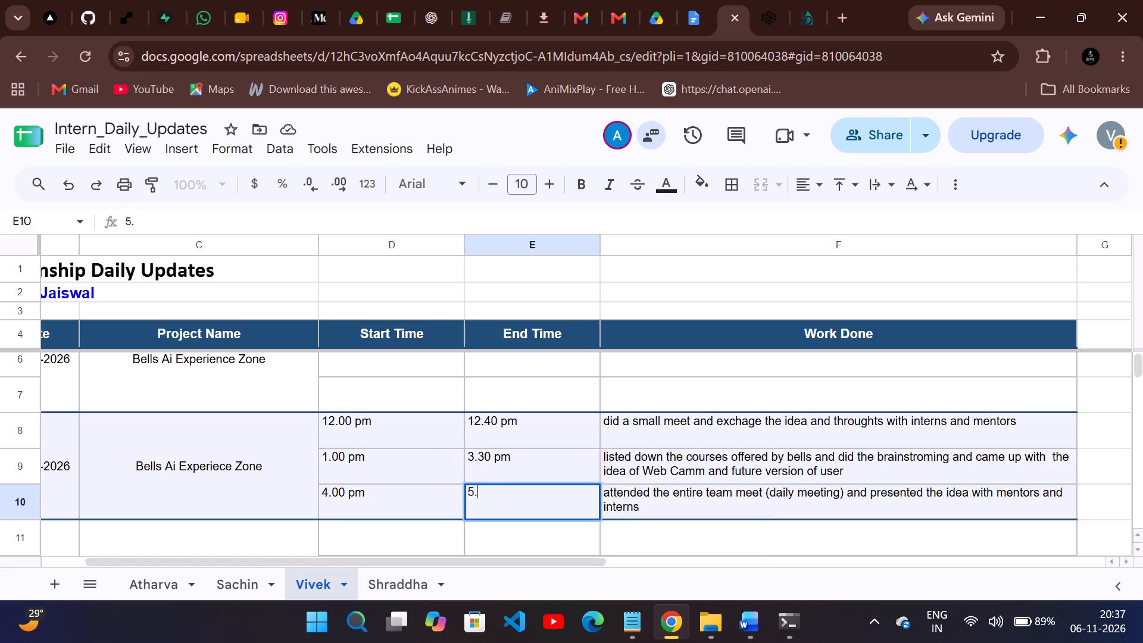
text(14)
key(BackSpace)
text(0 pm)
key(space)
key(Return)
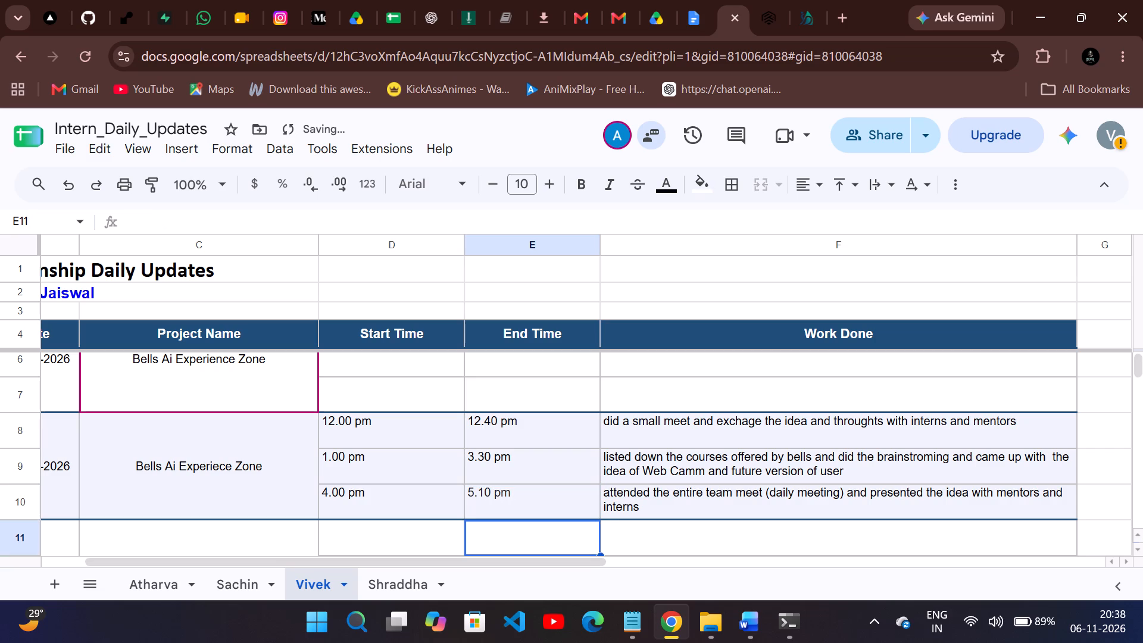
key(ctrl+s)
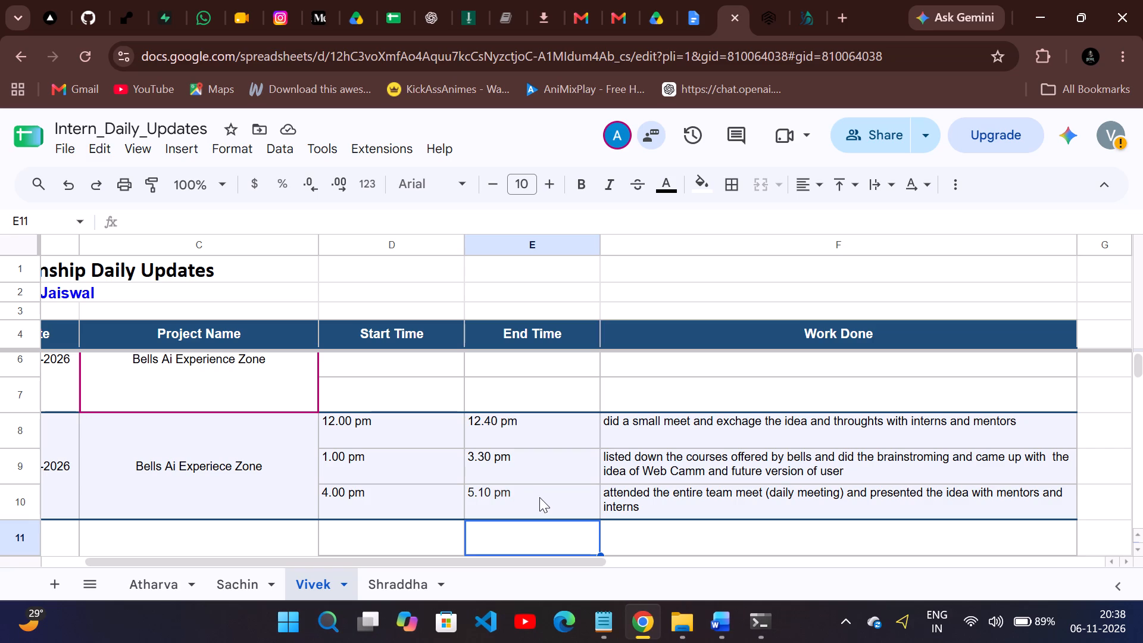
Review the 05-Nov-2026 and 06-Nov-2026 entries and the empty rows down to the table's end at row 16.
click(429, 439)
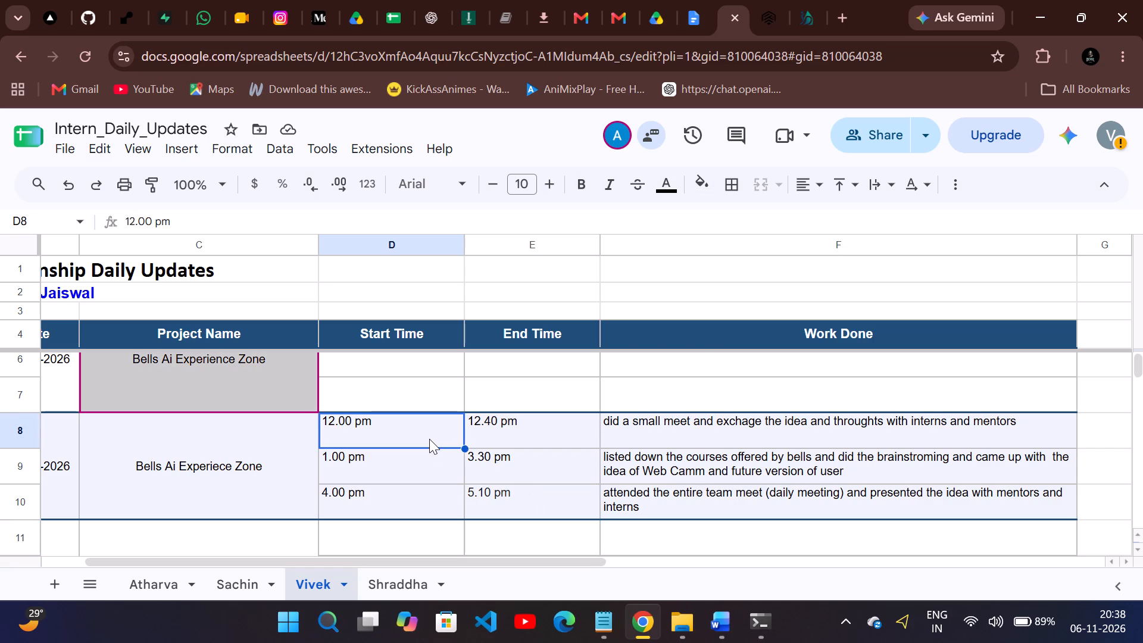
scroll(429, 439, up, 2)
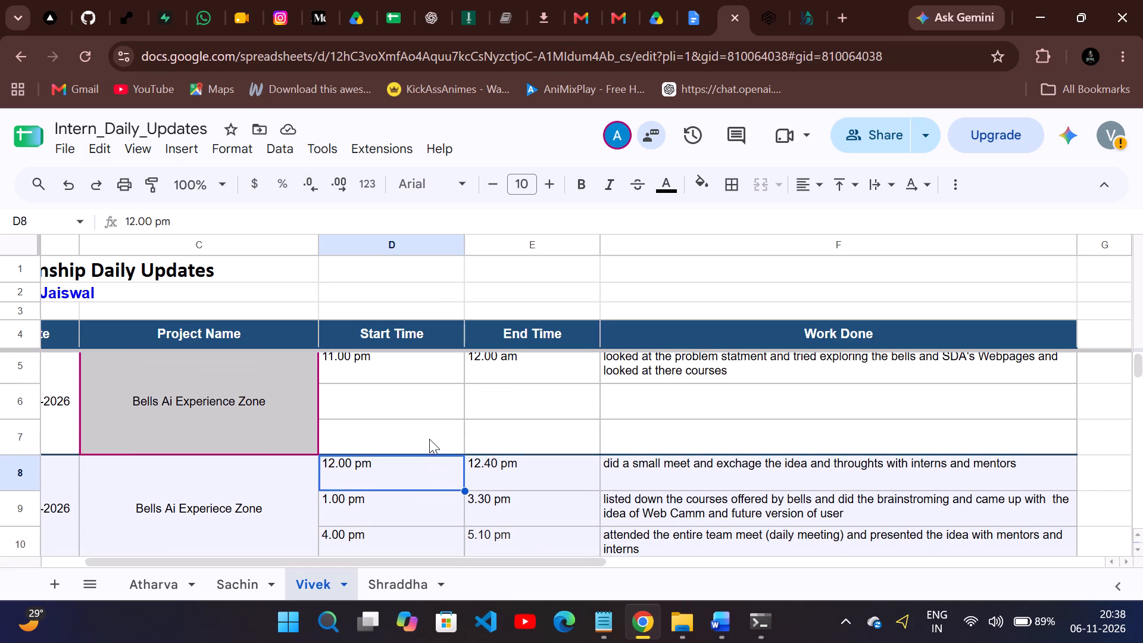
scroll(429, 439, up, 1)
scroll(429, 439, right, 2)
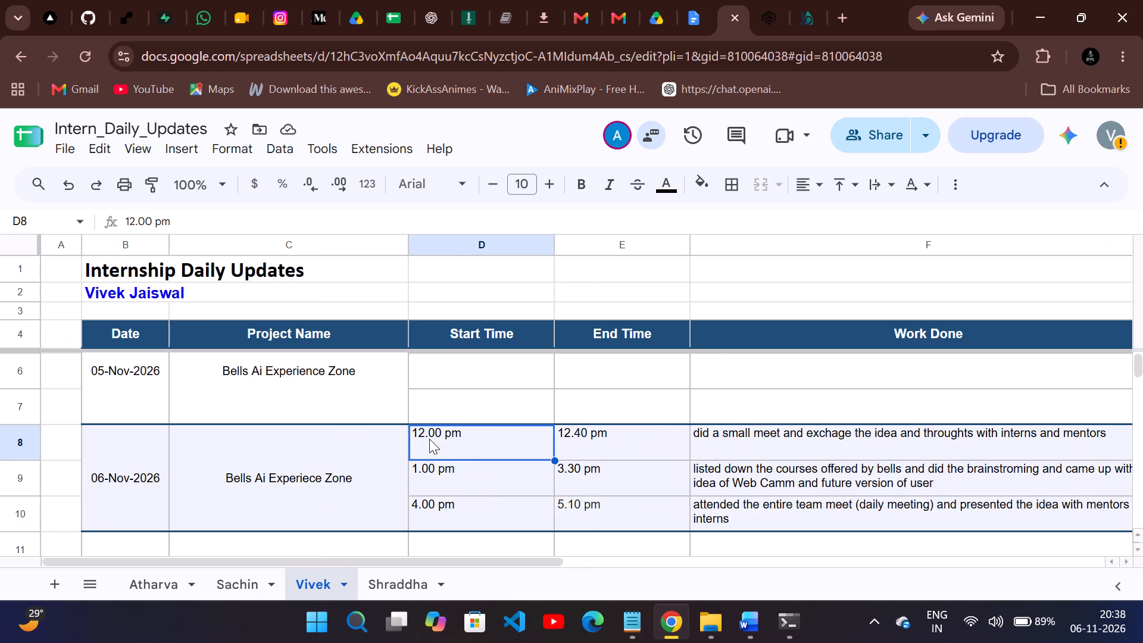
click(429, 439)
scroll(429, 439, down, 2)
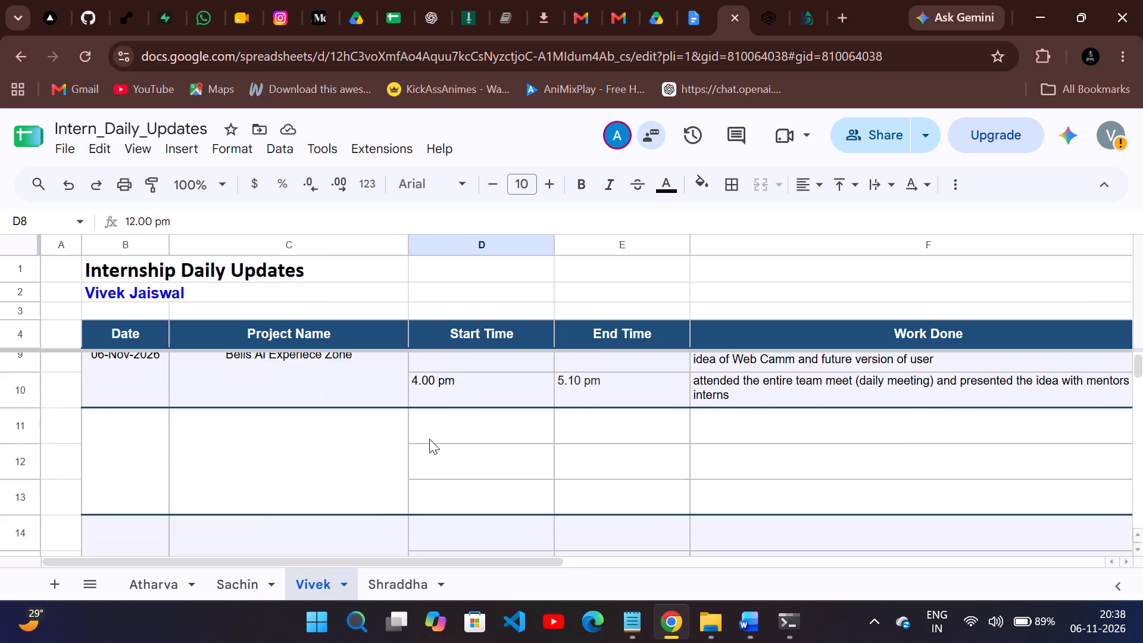
scroll(429, 439, down, 2)
click(642, 403)
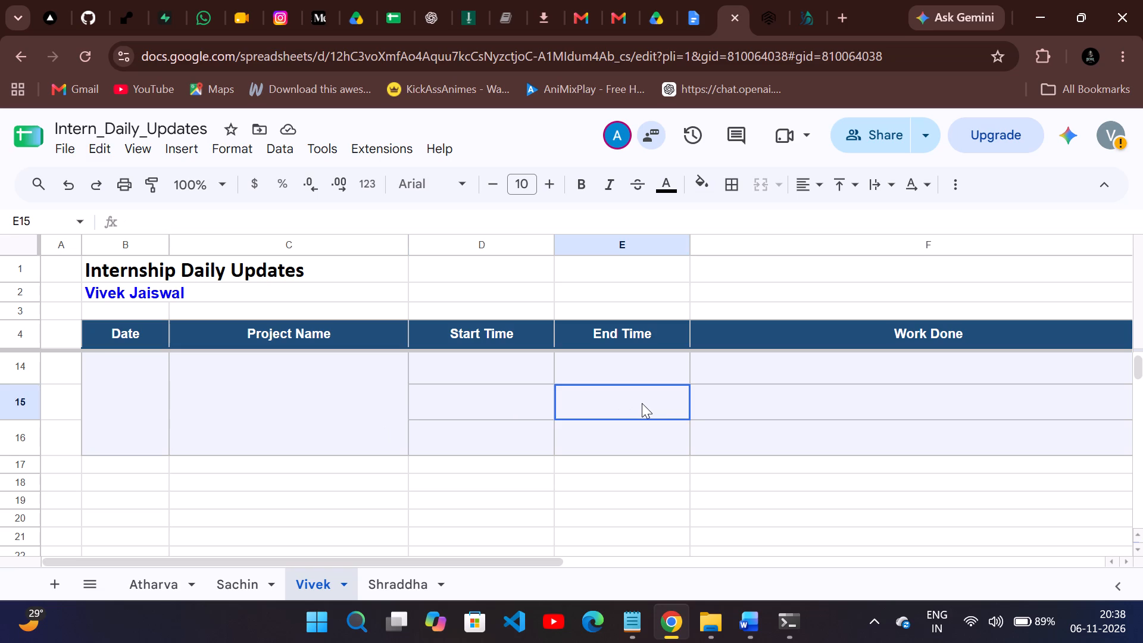
scroll(898, 388, up, 1)
scroll(898, 388, down, 1)
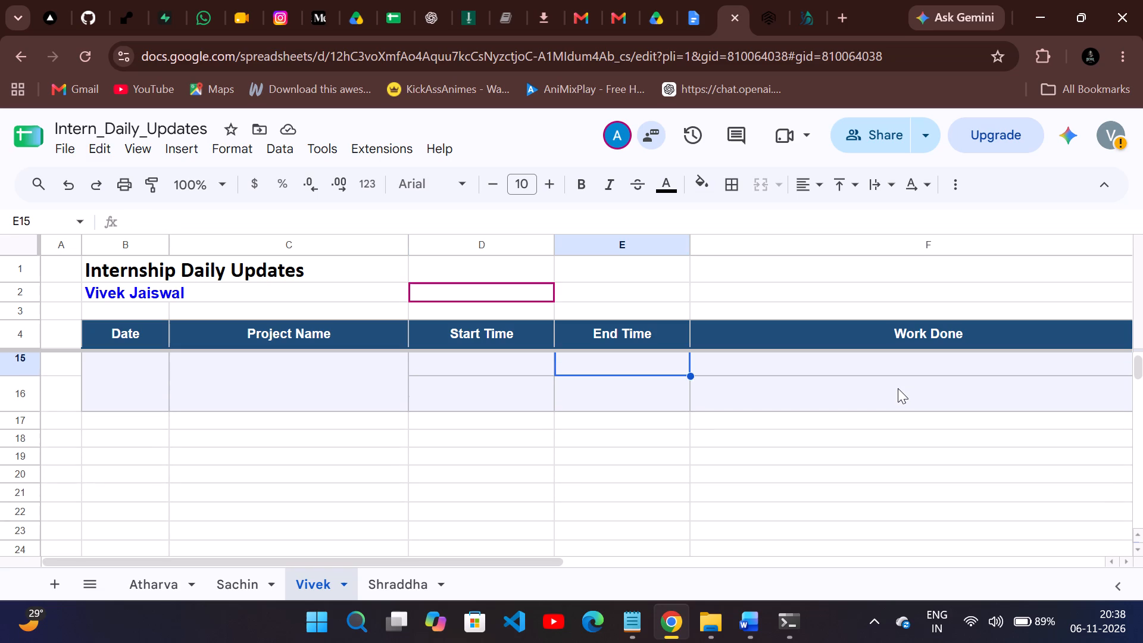
scroll(898, 388, up, 2)
scroll(898, 388, left, 4)
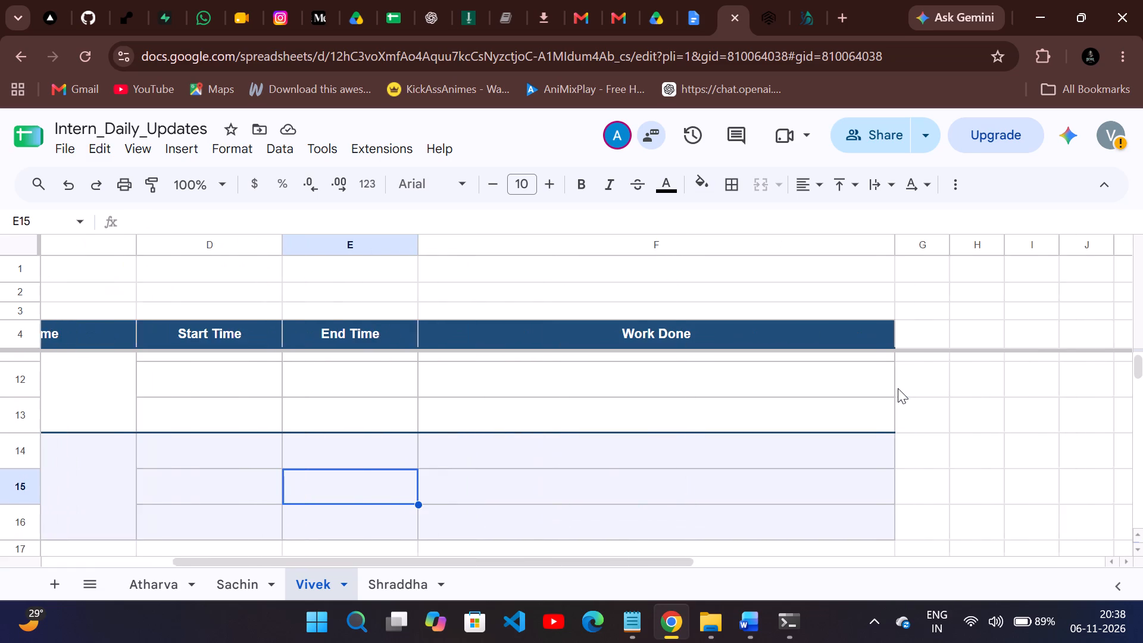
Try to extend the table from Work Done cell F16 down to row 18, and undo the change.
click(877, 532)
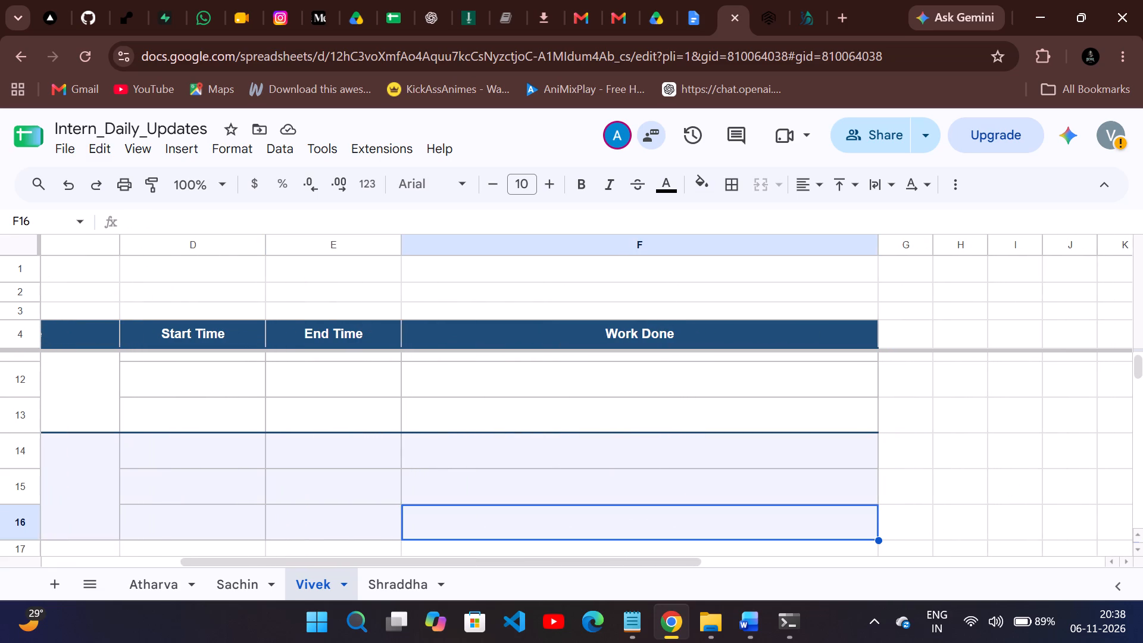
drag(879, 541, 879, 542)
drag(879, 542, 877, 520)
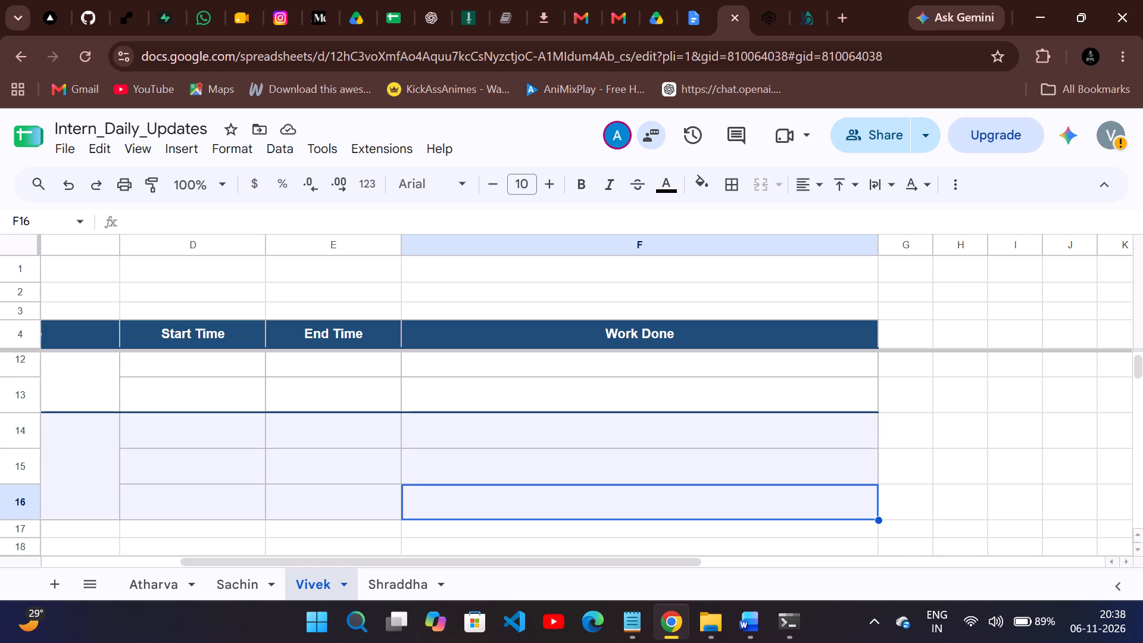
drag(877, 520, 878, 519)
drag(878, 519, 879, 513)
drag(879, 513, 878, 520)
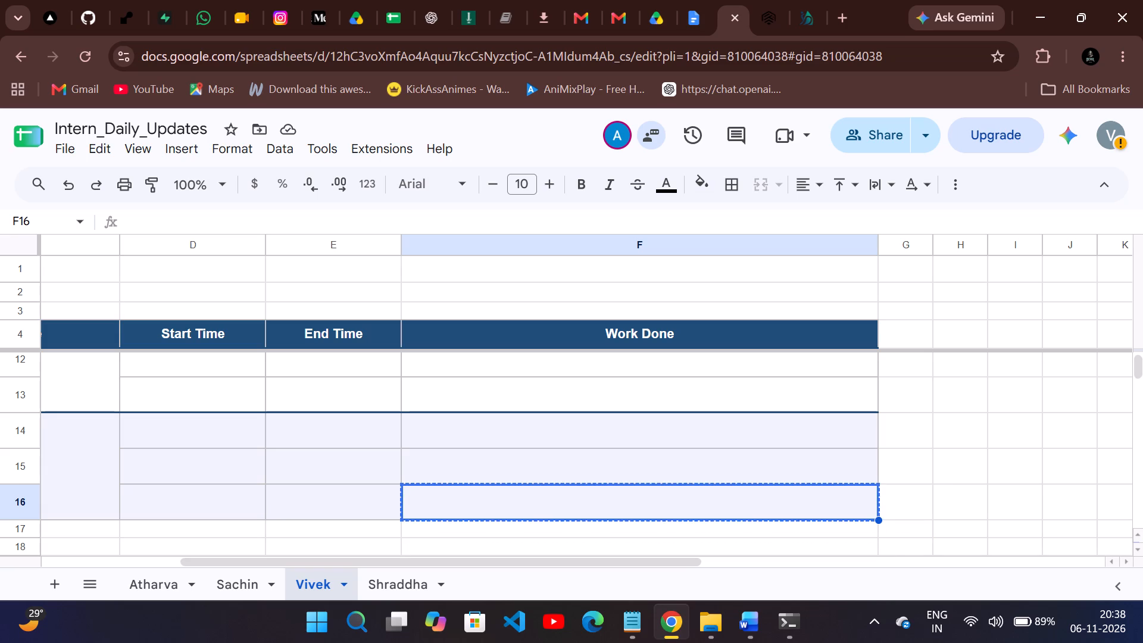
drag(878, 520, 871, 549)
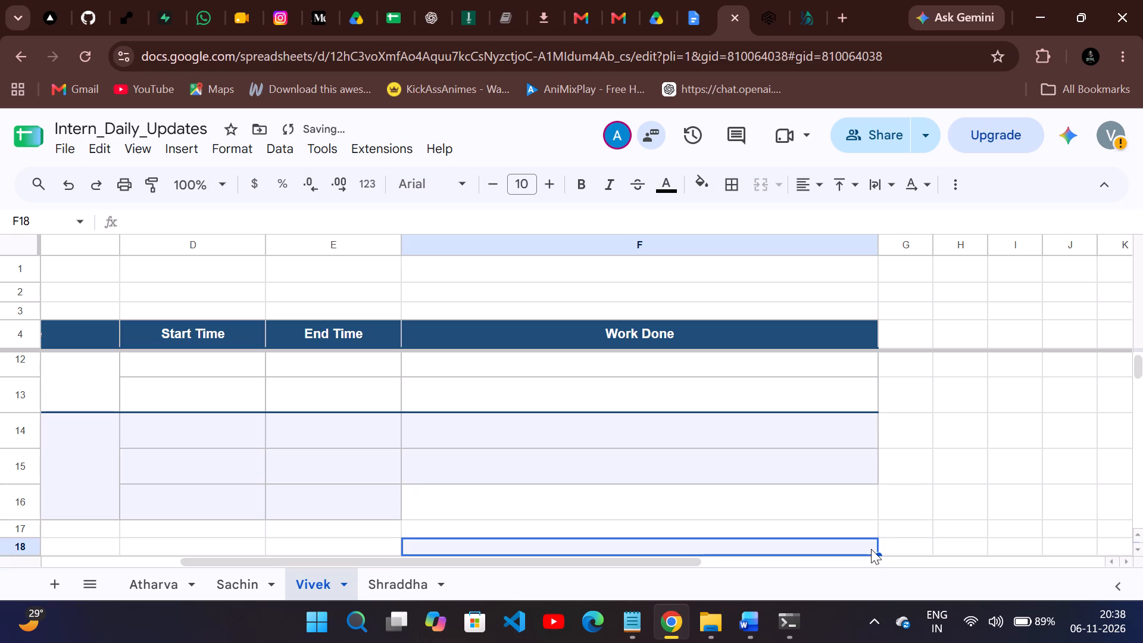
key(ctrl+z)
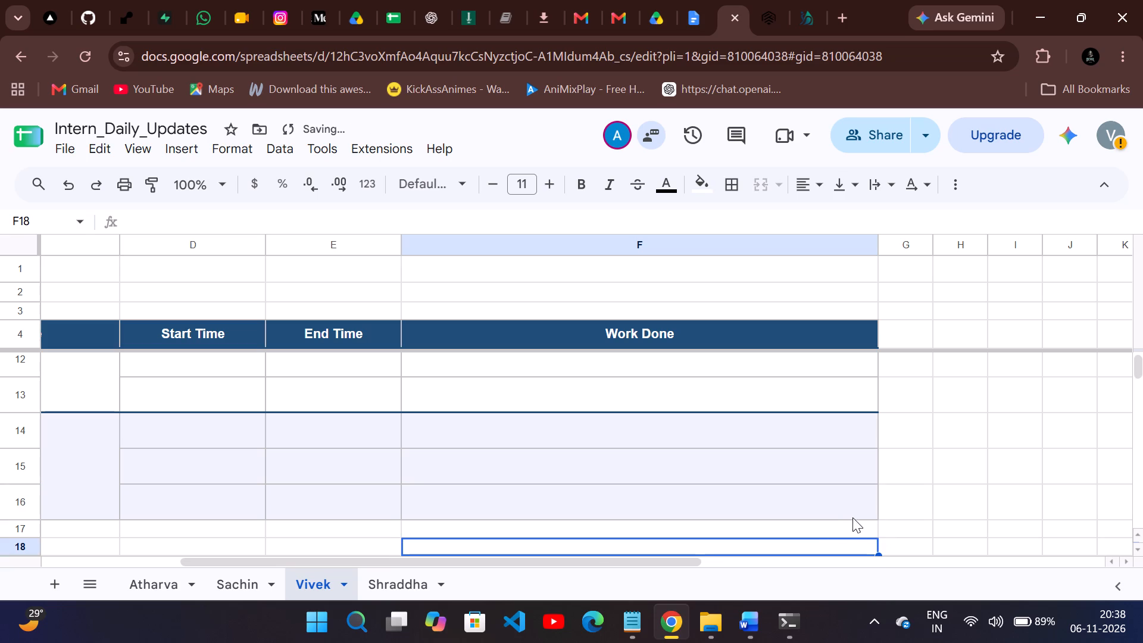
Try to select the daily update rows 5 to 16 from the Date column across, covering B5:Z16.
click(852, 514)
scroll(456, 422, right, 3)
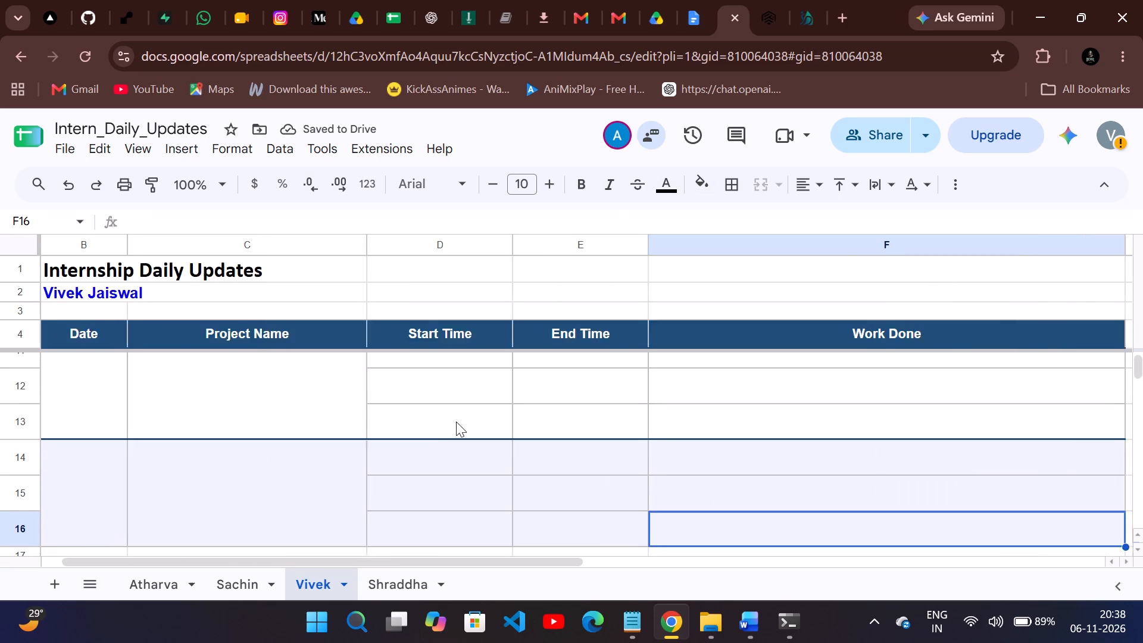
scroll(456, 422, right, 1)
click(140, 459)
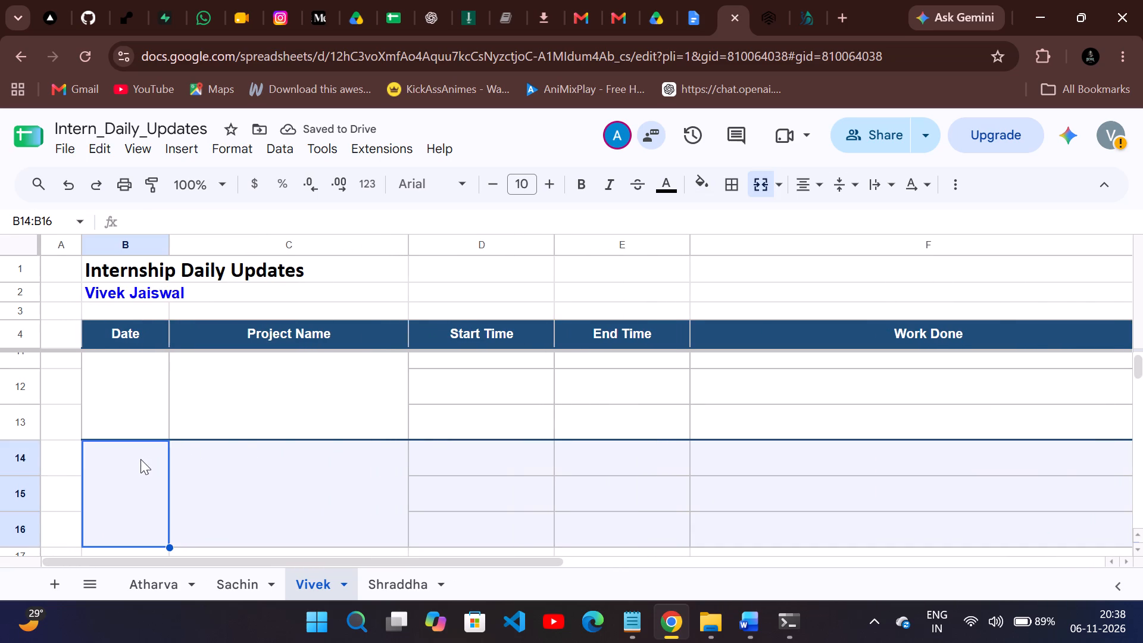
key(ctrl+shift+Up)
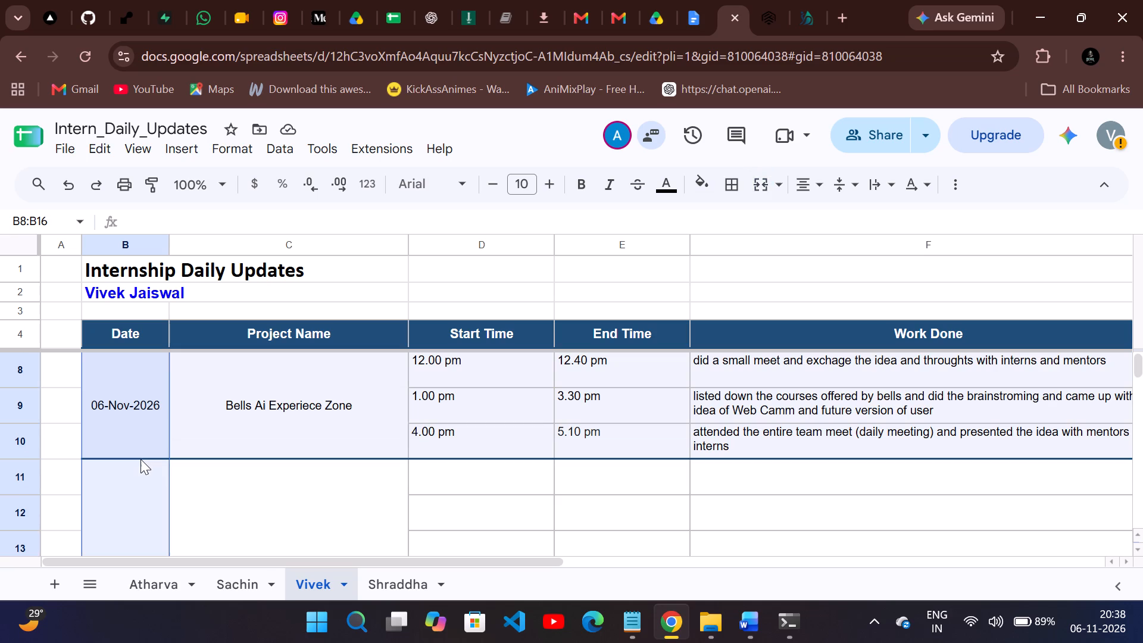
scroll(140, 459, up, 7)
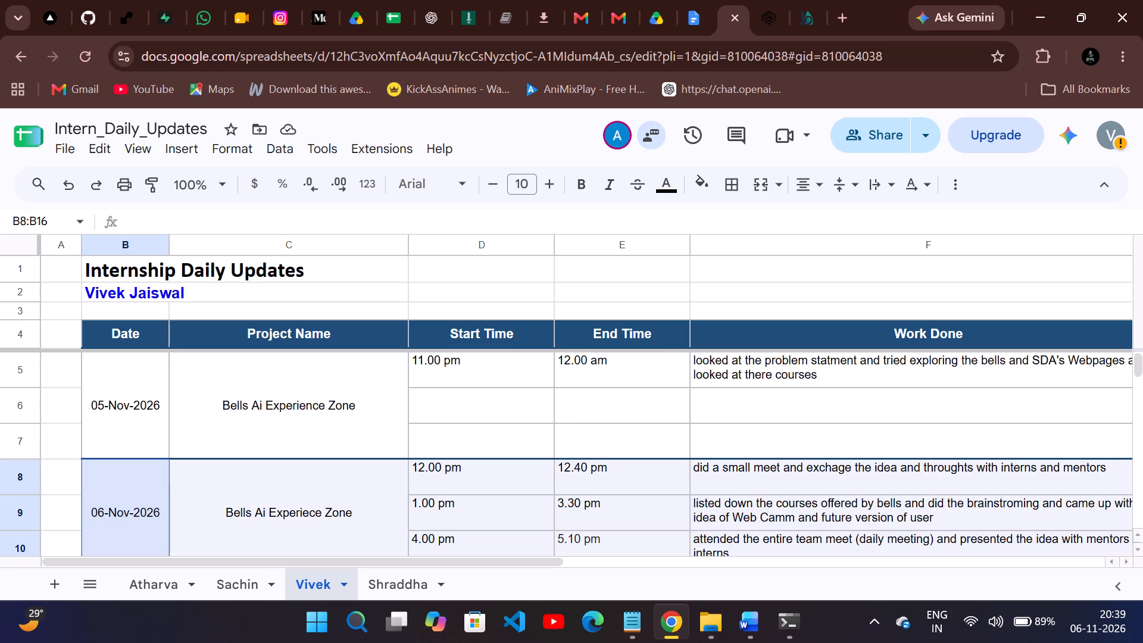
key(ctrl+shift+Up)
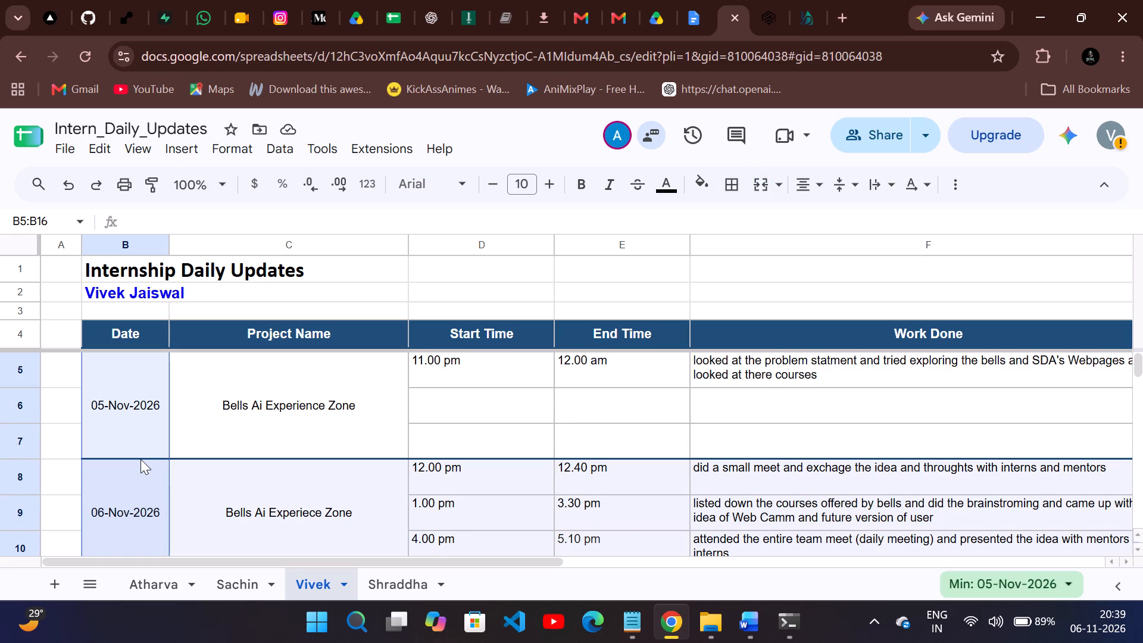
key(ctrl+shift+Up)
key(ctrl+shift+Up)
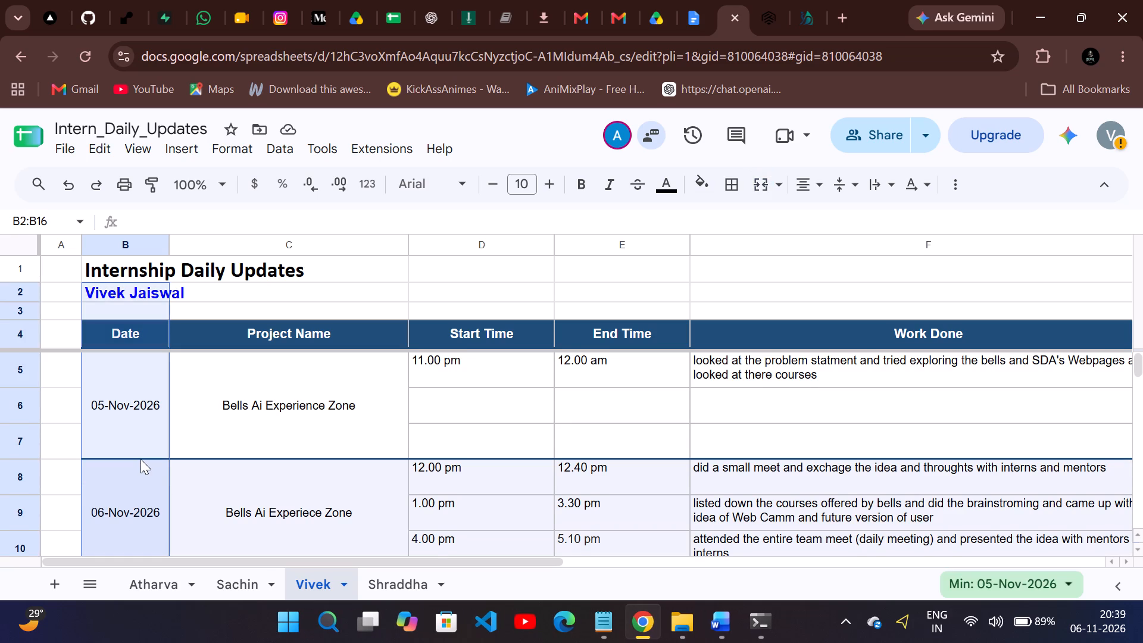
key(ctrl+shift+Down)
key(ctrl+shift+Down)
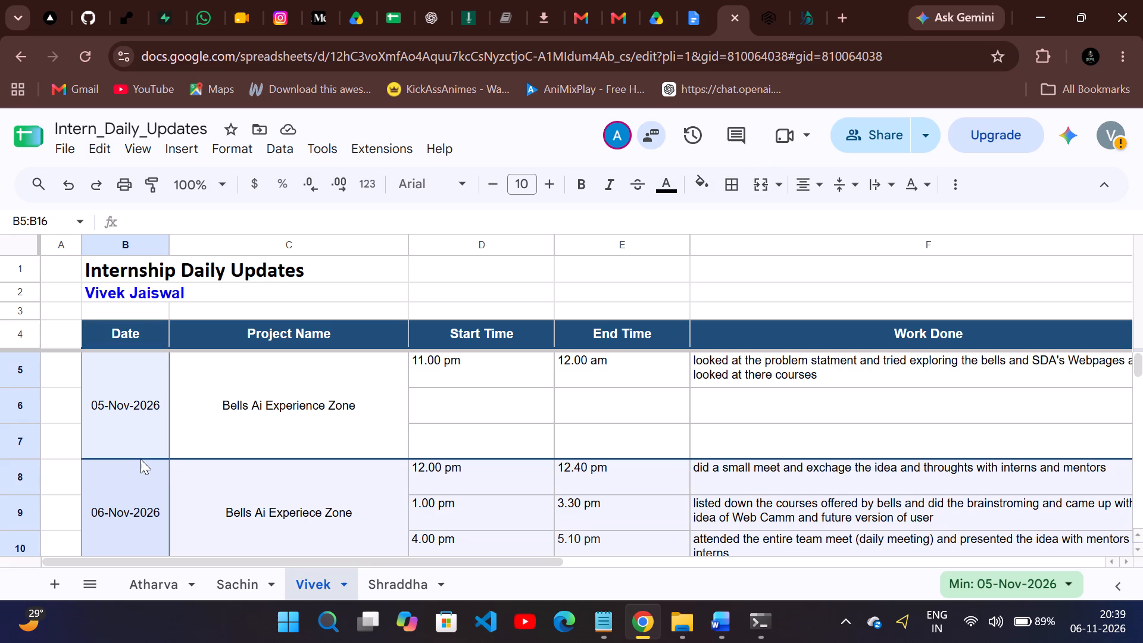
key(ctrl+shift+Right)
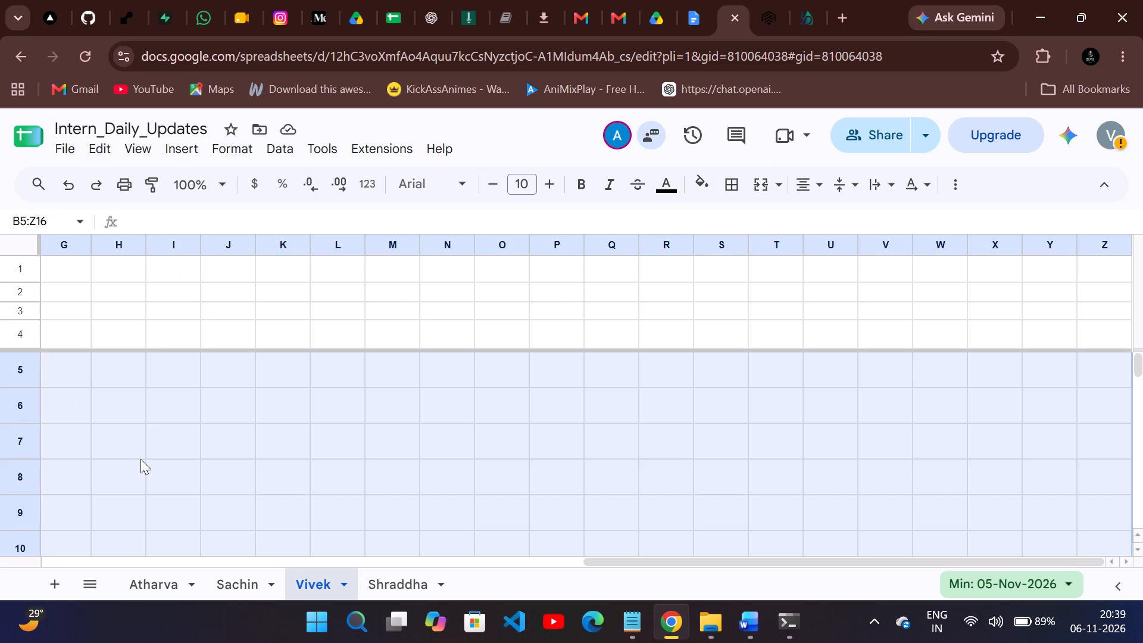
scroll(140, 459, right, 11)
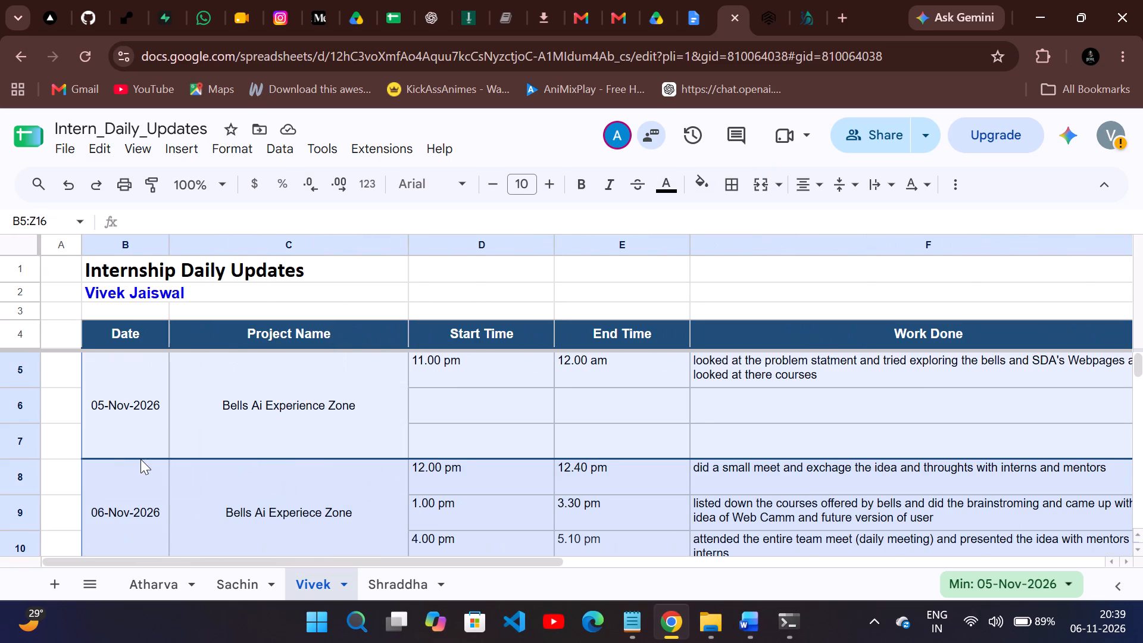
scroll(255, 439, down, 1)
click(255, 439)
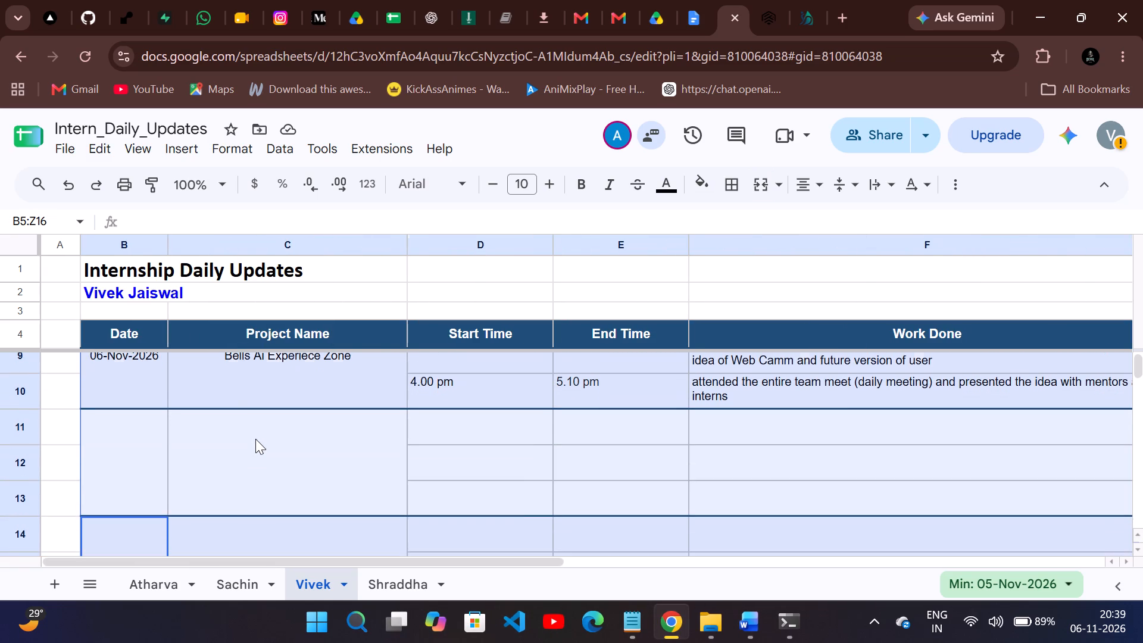
Review the daily updates table down past row 16 and the 05-Nov-2026 and 06-Nov-2026 entries across to the Work Done column.
scroll(255, 439, right, 2)
scroll(255, 439, down, 1)
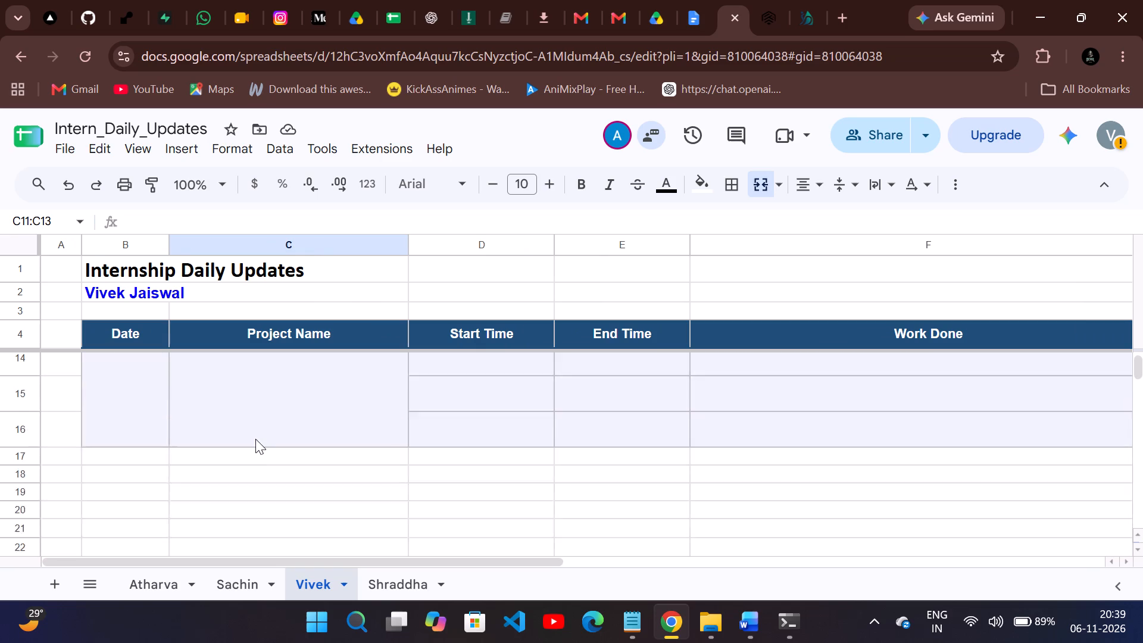
scroll(255, 439, down, 1)
scroll(255, 439, up, 9)
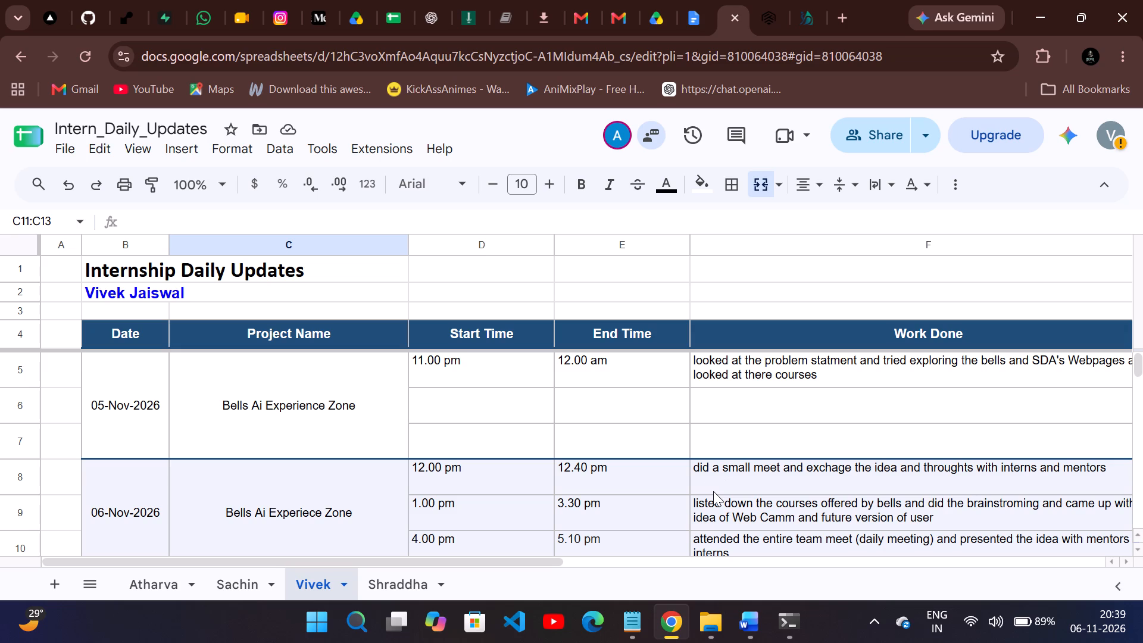
scroll(713, 491, left, 1)
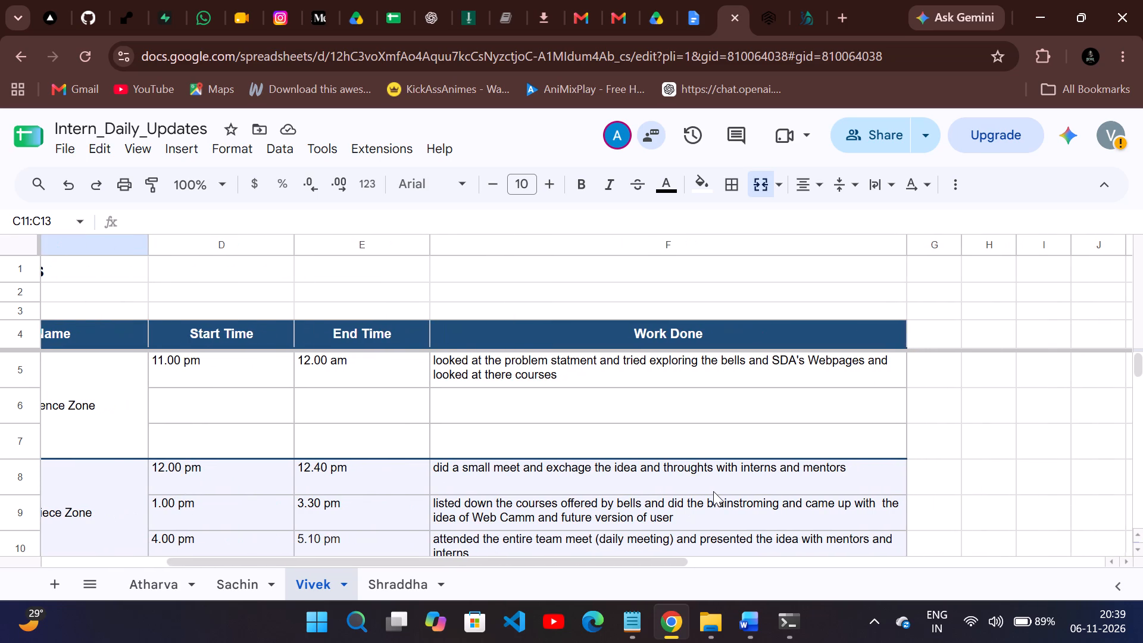
scroll(713, 491, left, 2)
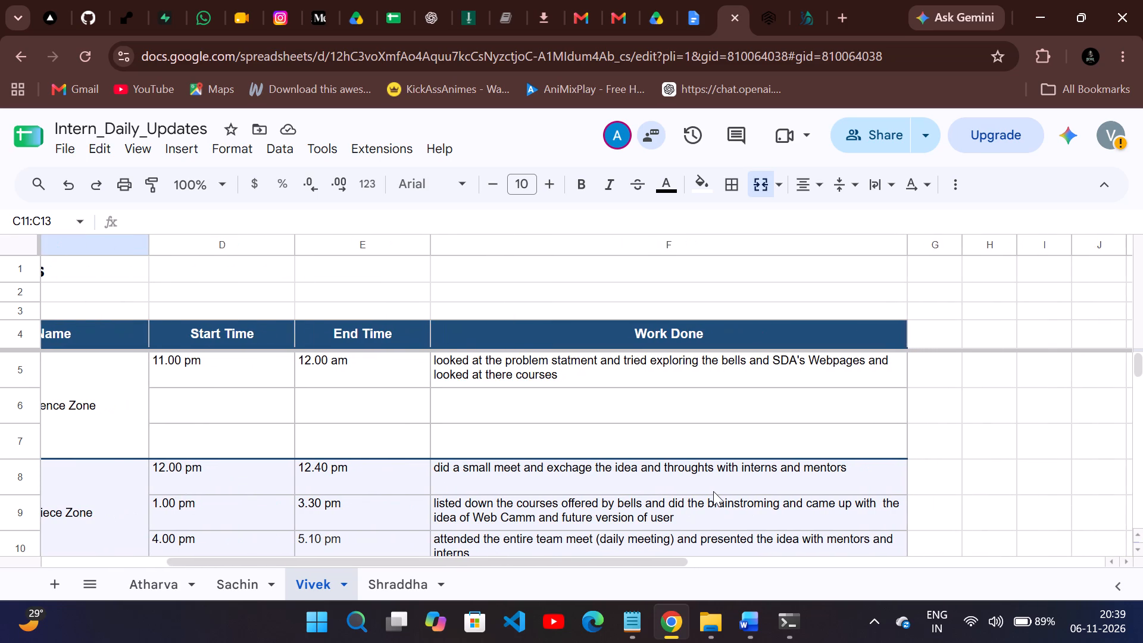
scroll(713, 491, left, 3)
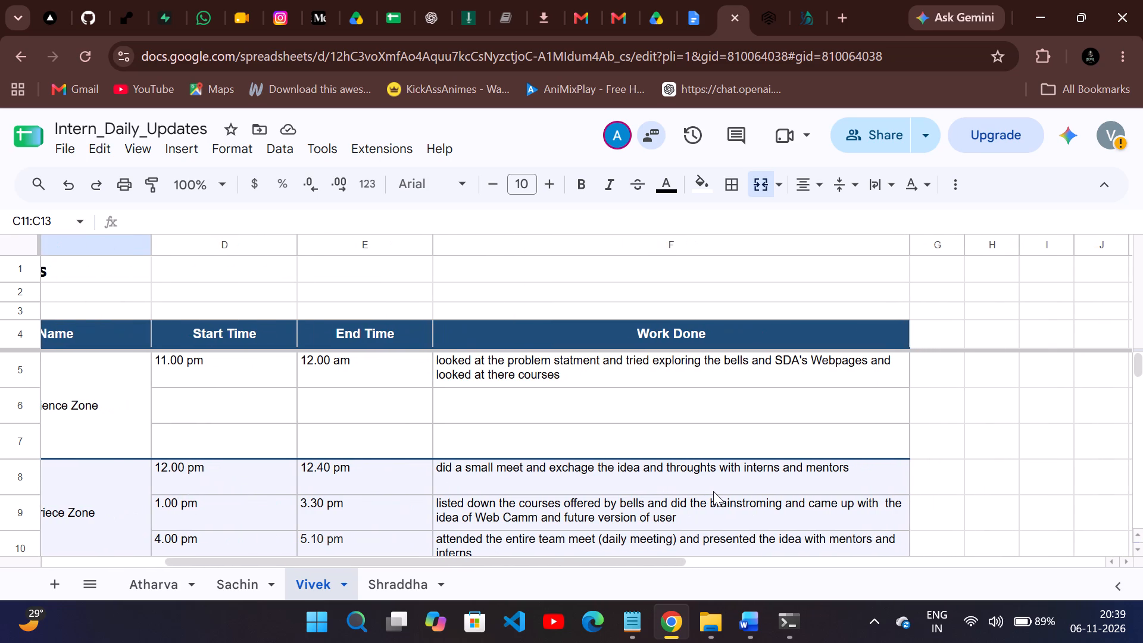
click(675, 627)
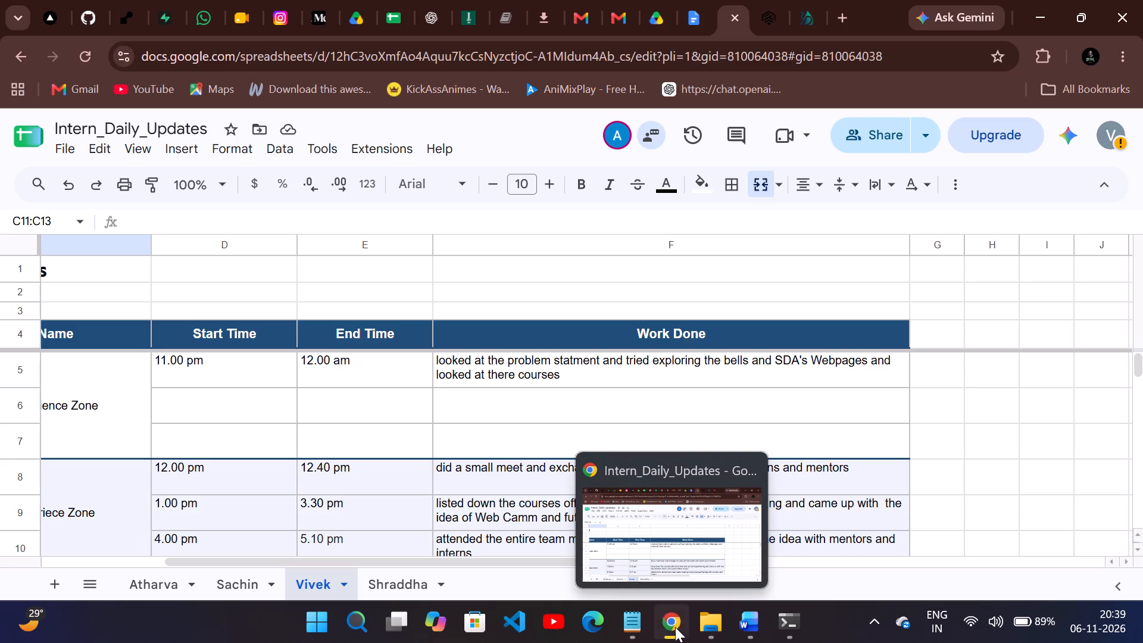
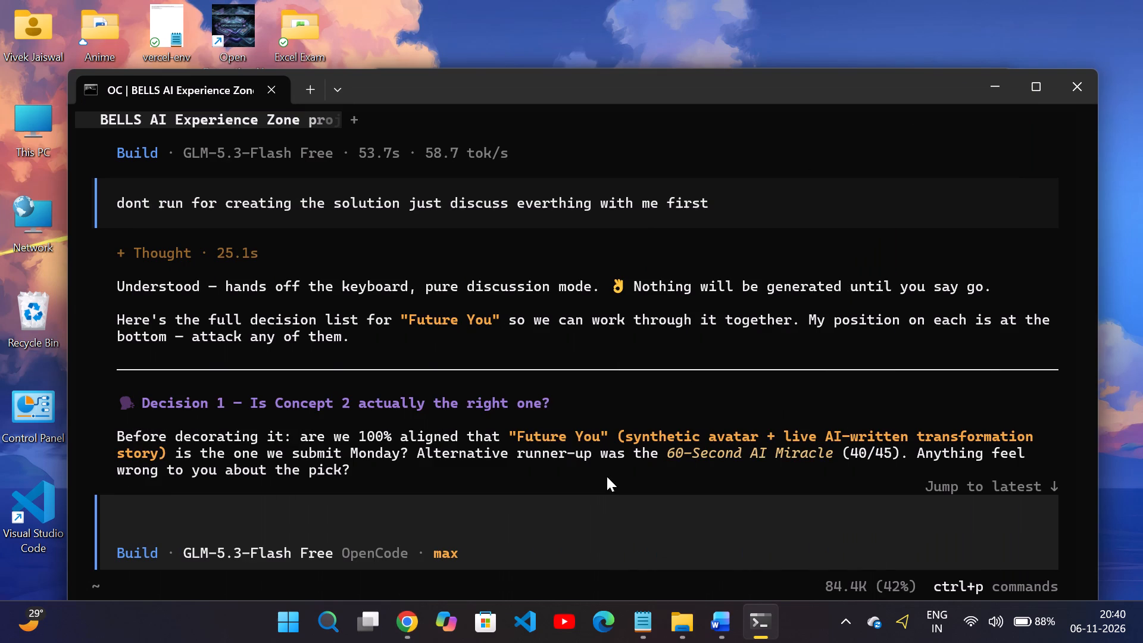
Go to the end of the "Future You" decision discussion and minimize the terminal and Downloads windows to clear the desktop.
scroll(592, 424, down, 20)
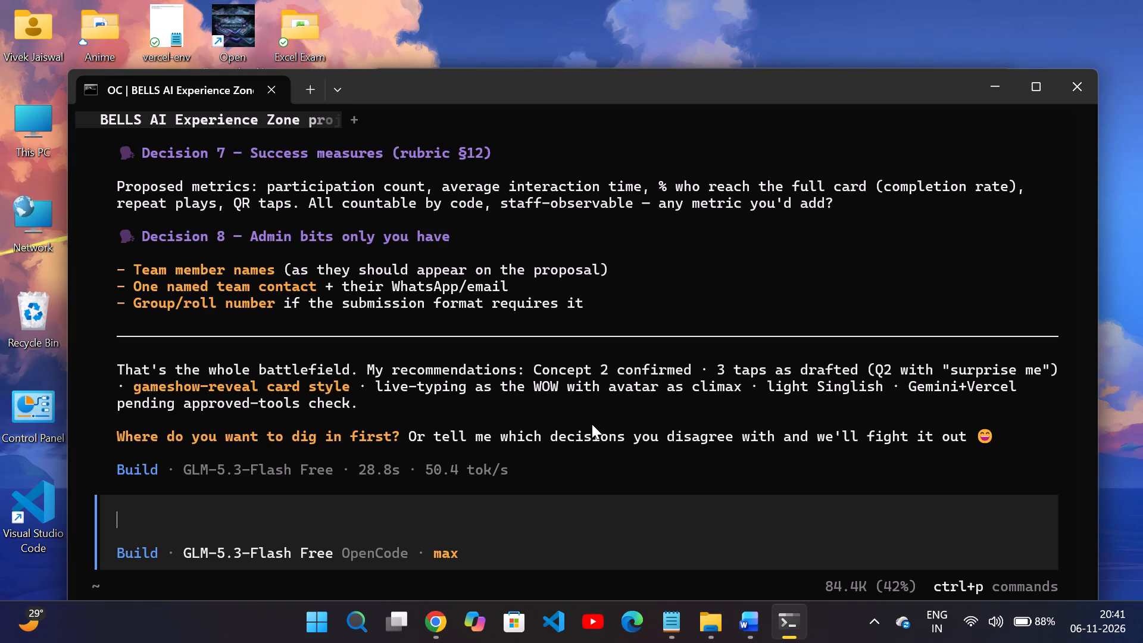
click(996, 89)
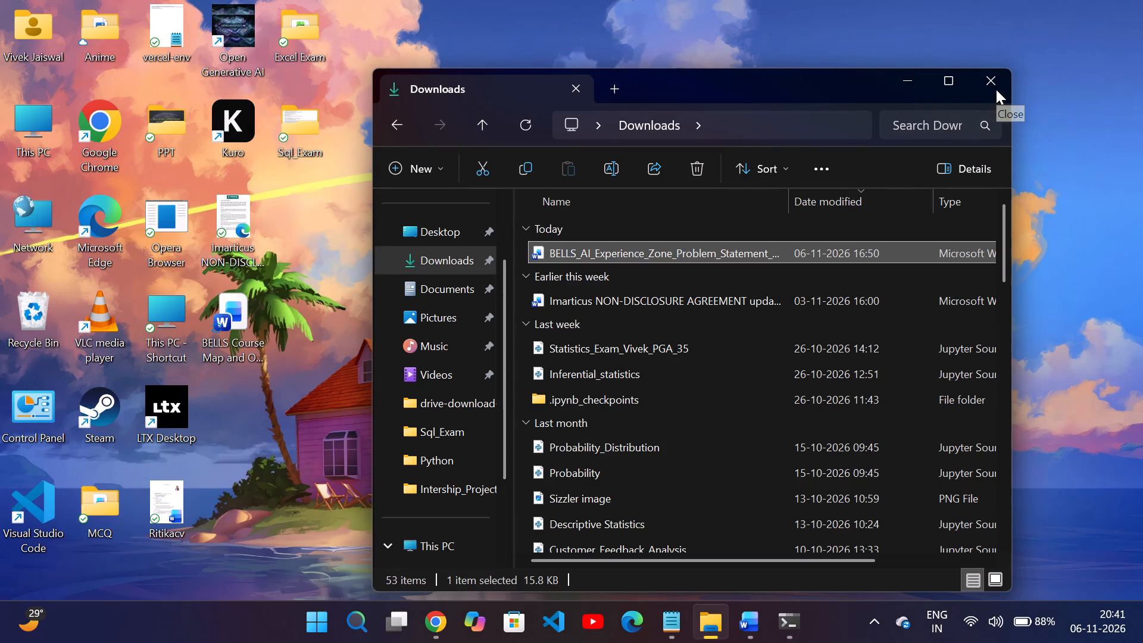
click(833, 33)
click(920, 85)
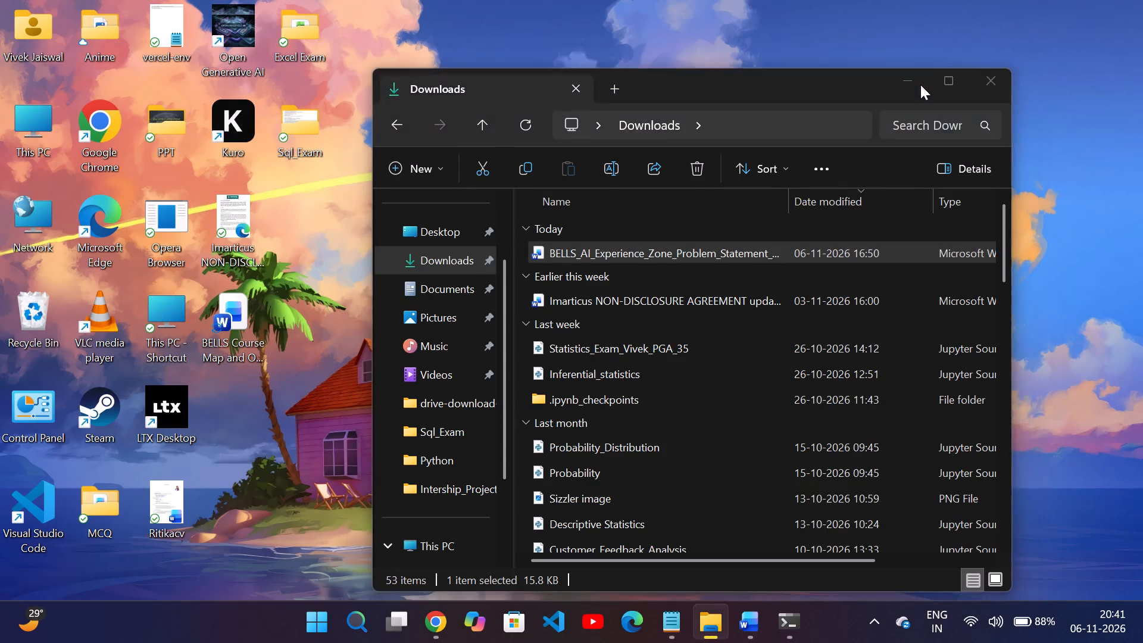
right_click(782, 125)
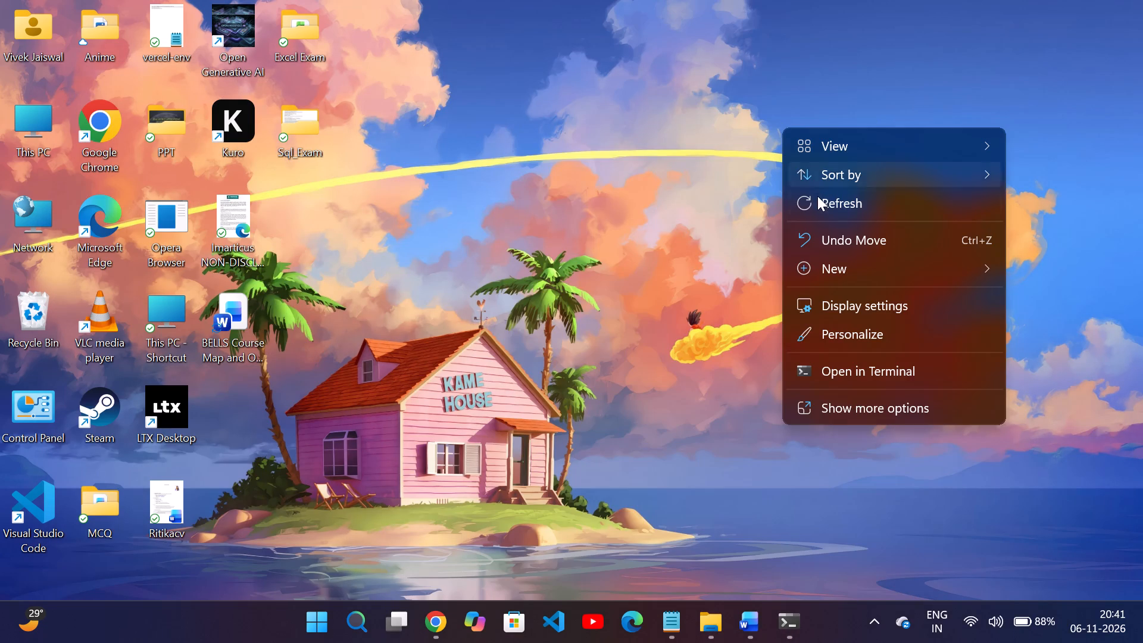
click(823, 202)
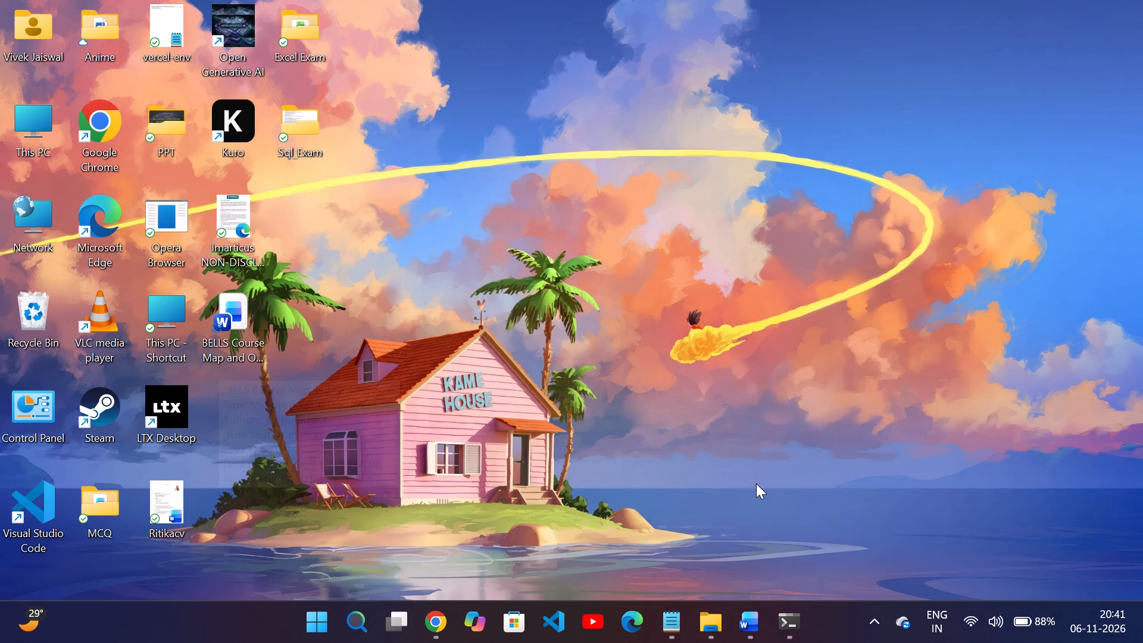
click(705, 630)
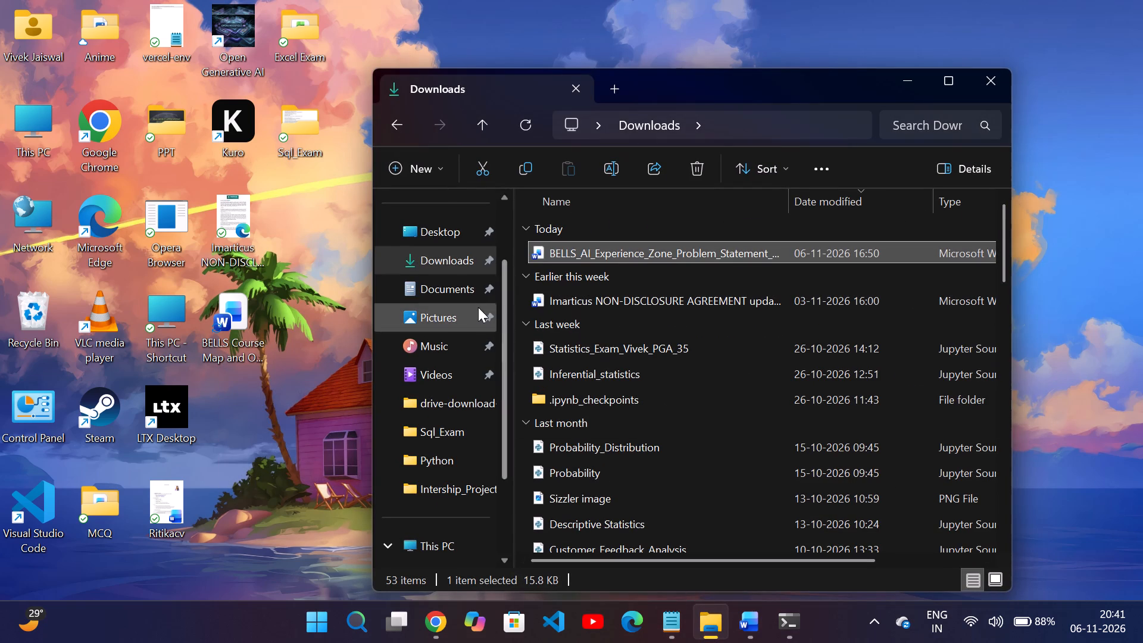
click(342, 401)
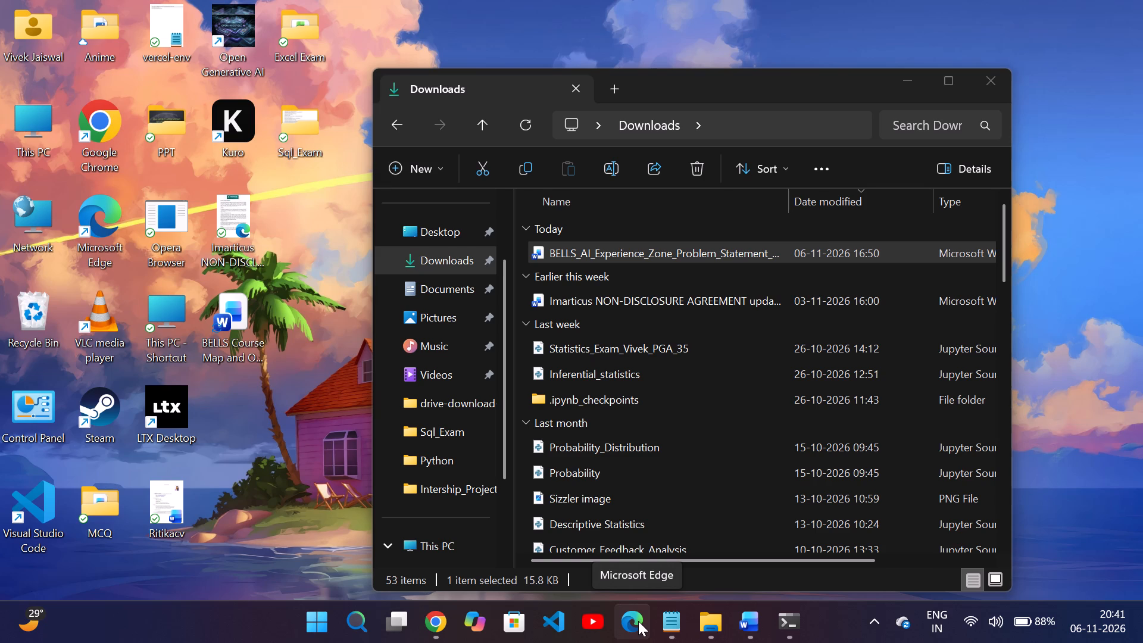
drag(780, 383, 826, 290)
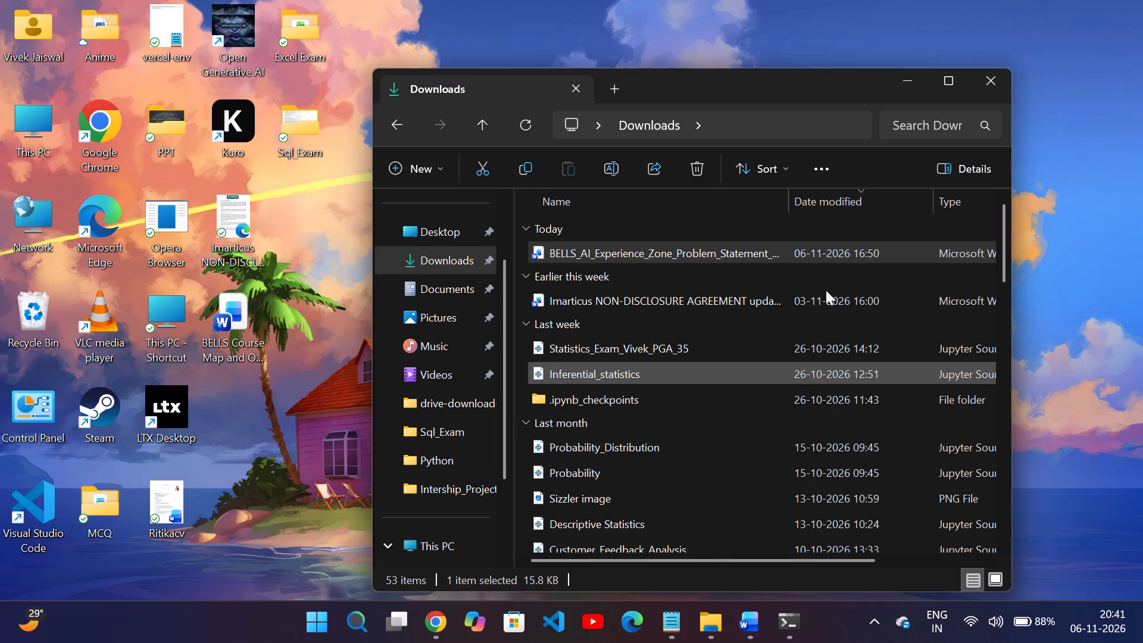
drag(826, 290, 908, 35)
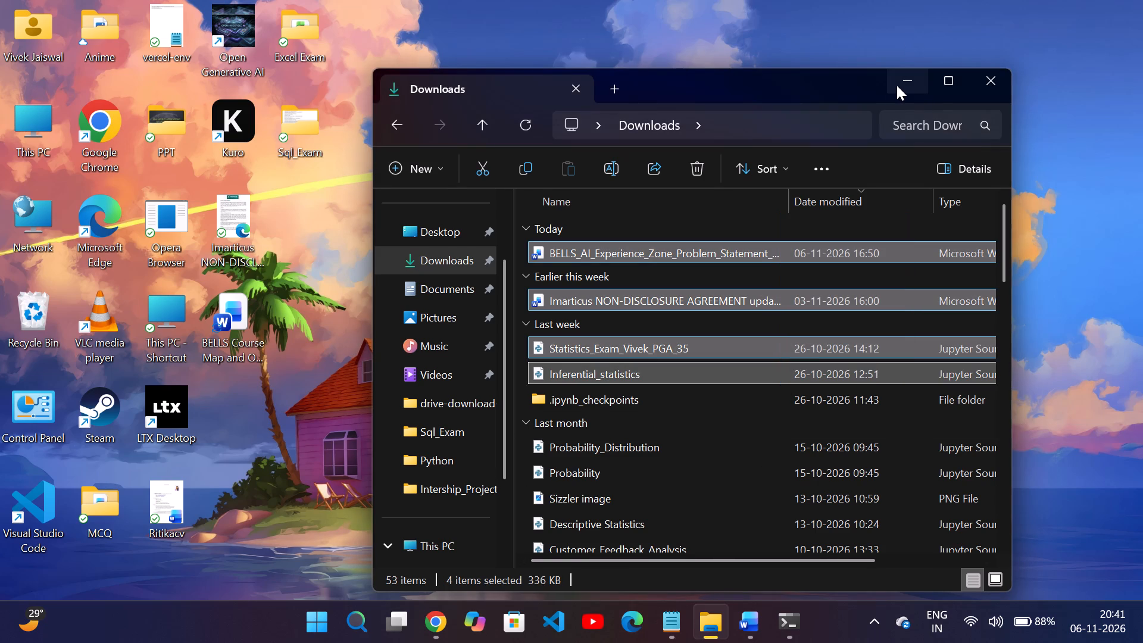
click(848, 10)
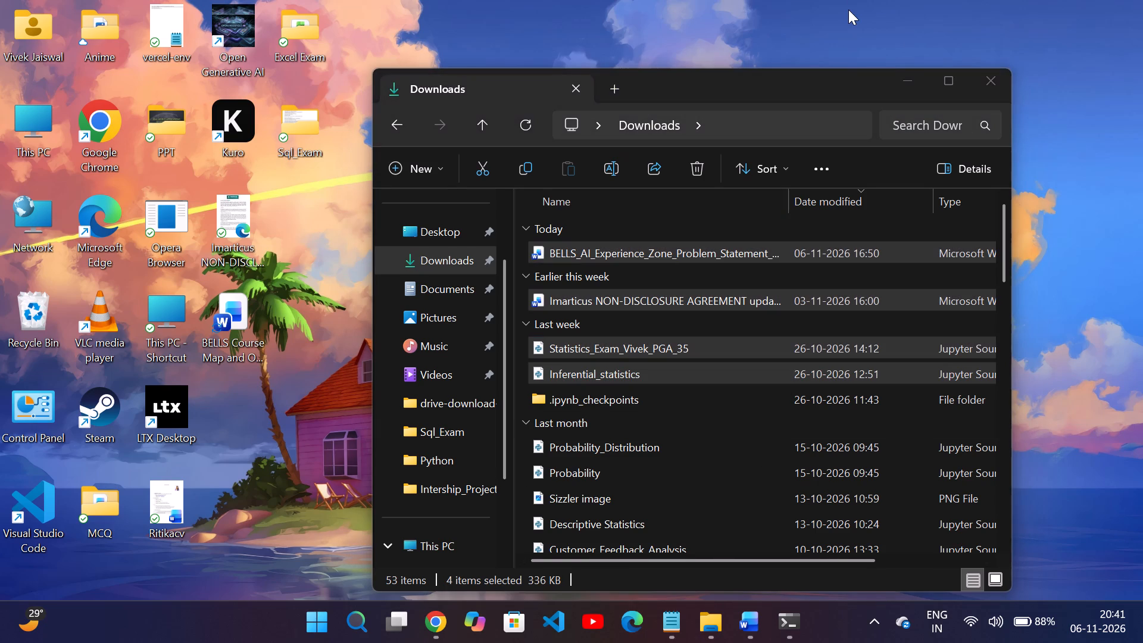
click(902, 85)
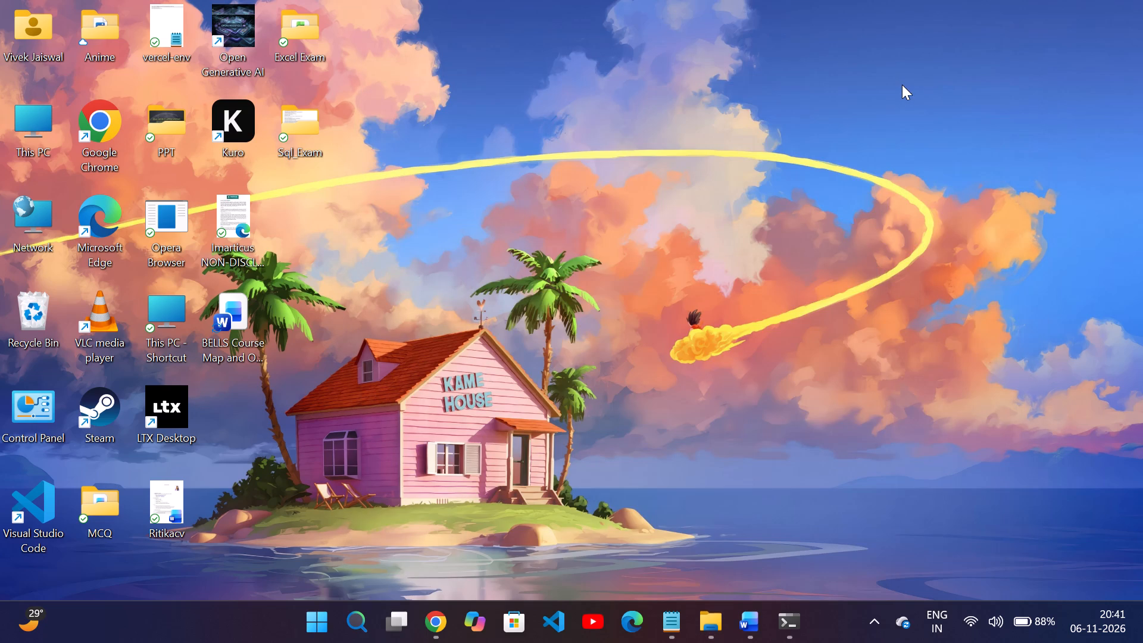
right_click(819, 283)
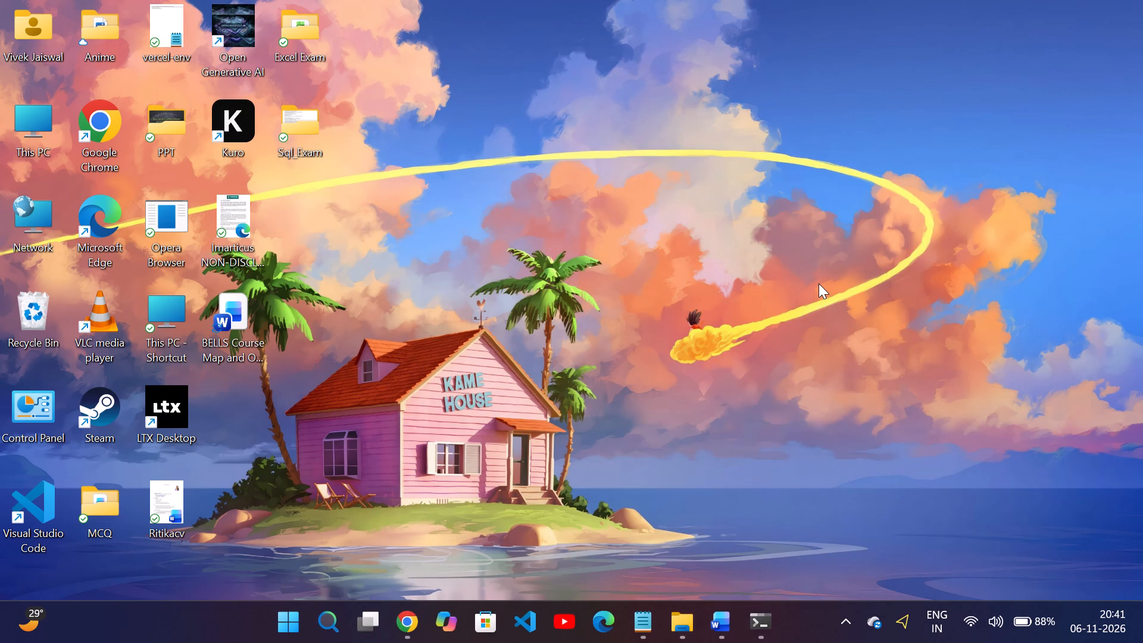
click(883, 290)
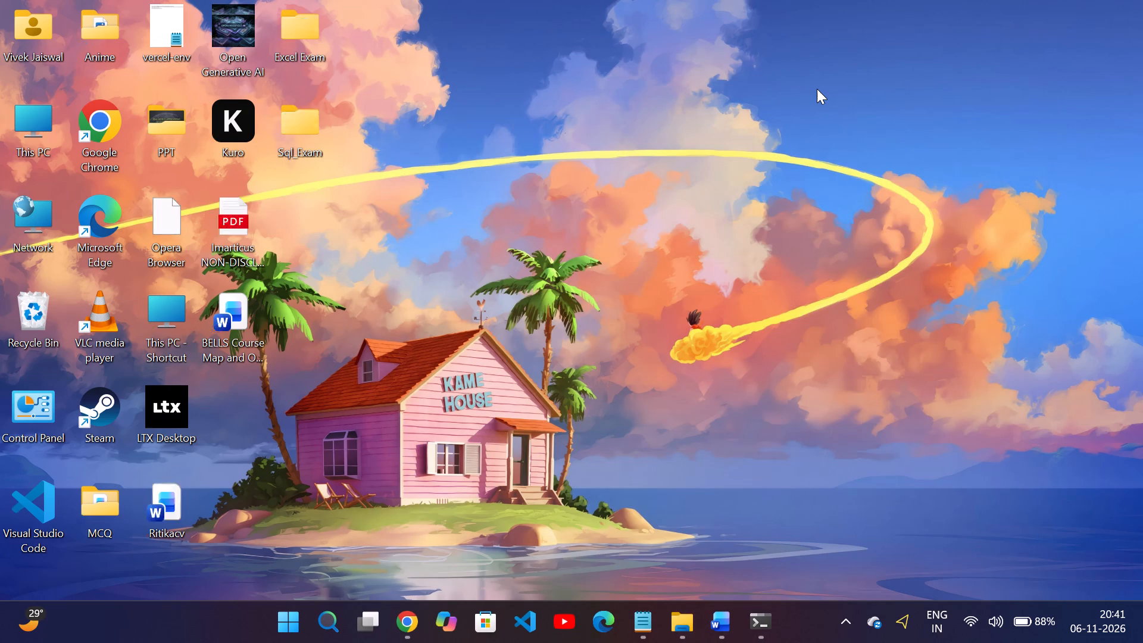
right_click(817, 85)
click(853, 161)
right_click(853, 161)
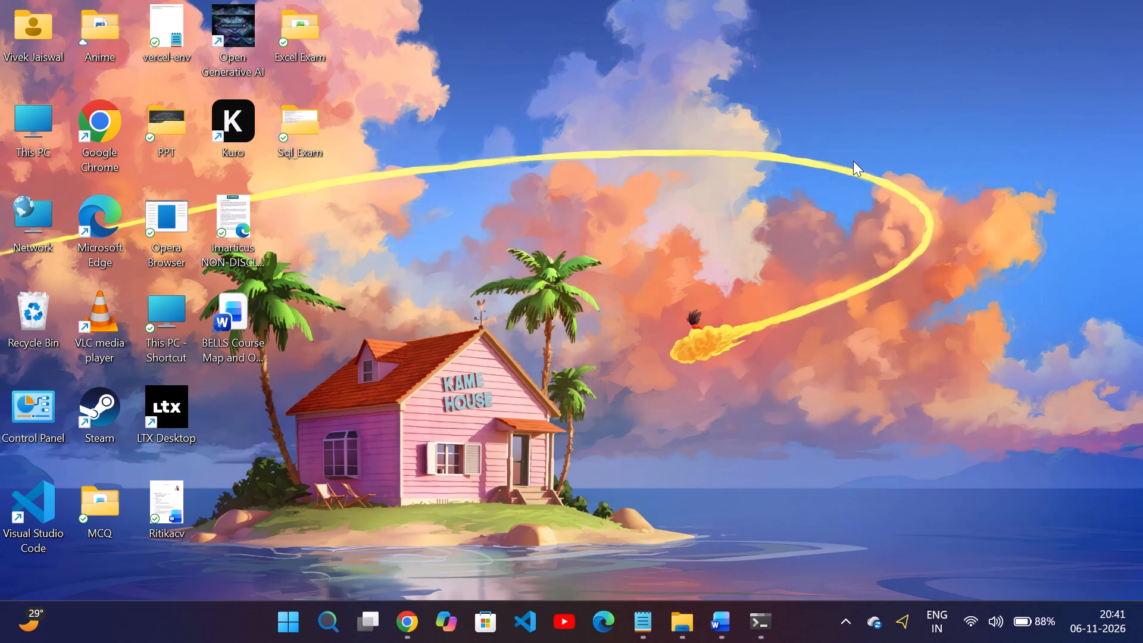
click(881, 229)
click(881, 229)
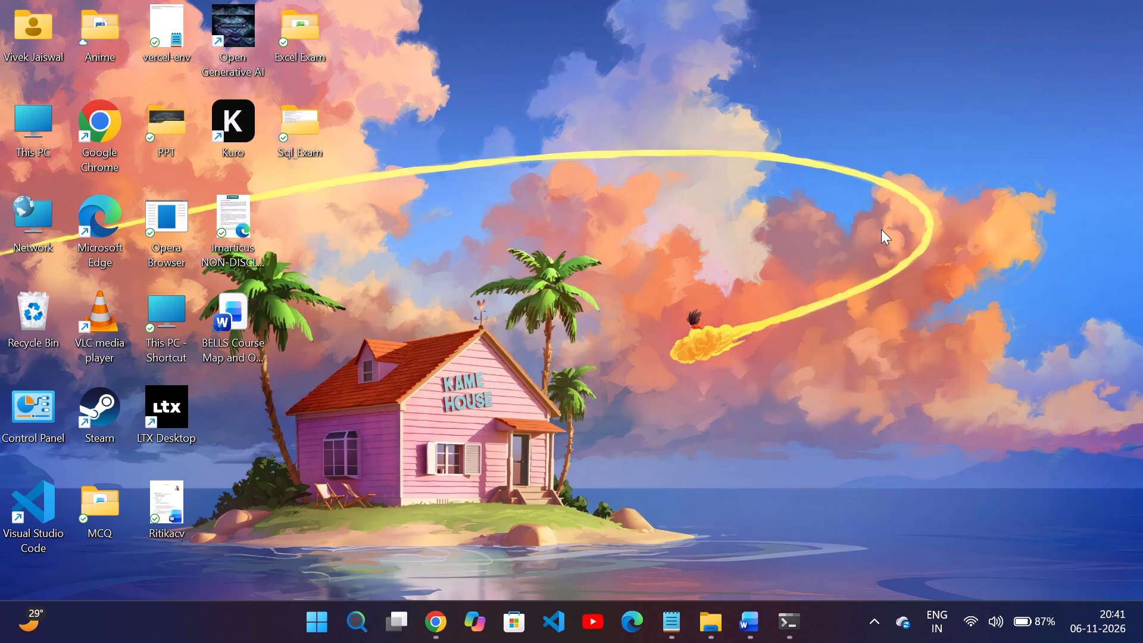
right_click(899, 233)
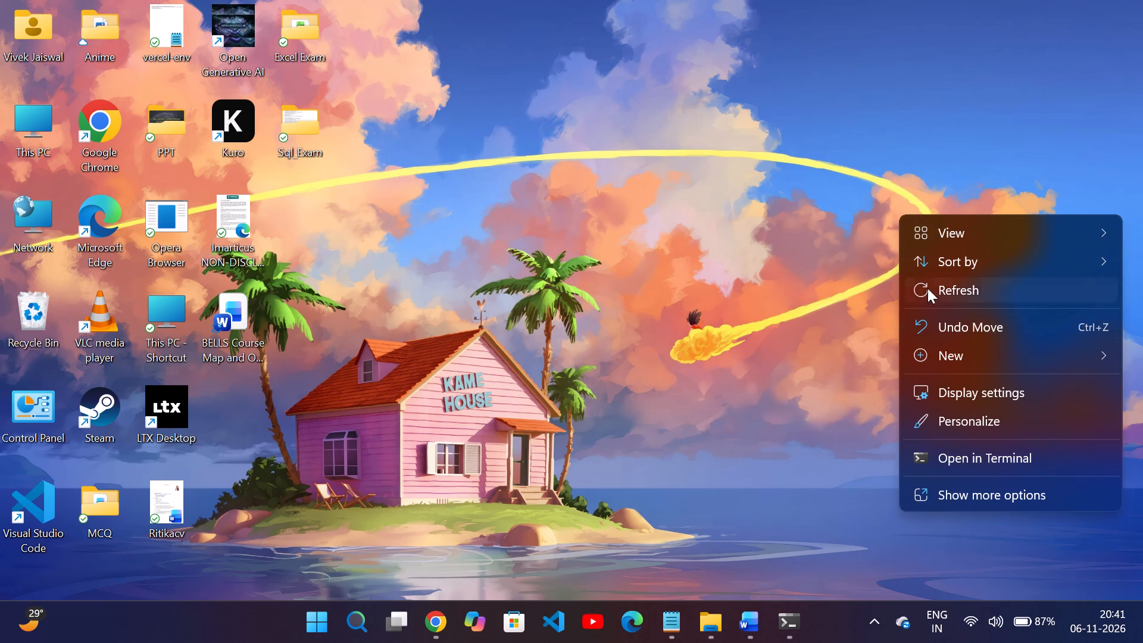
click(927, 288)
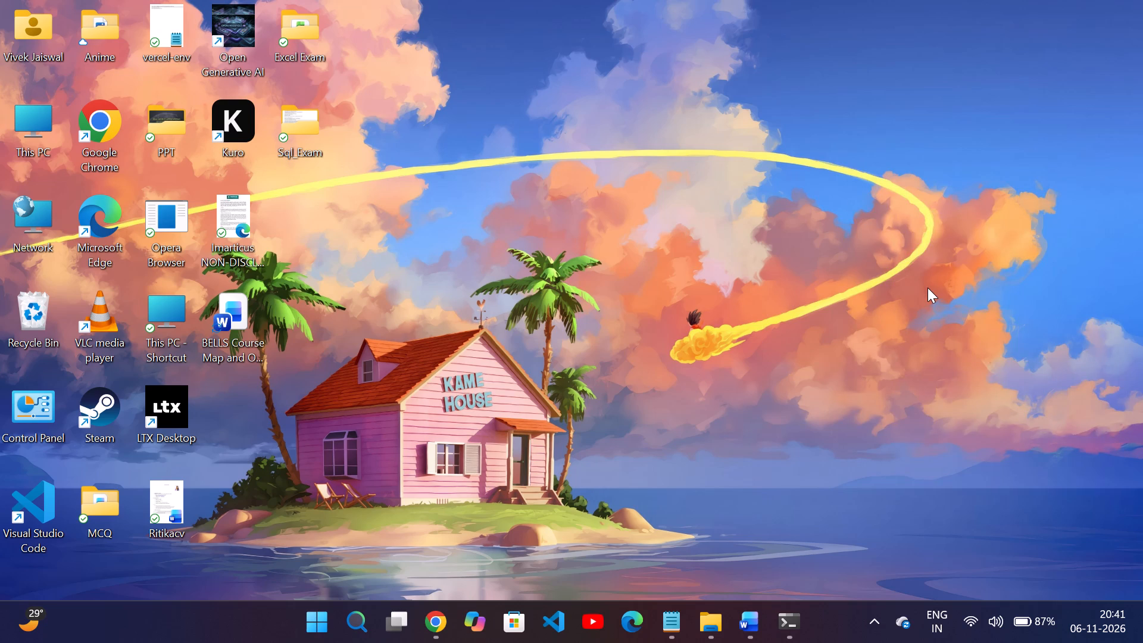